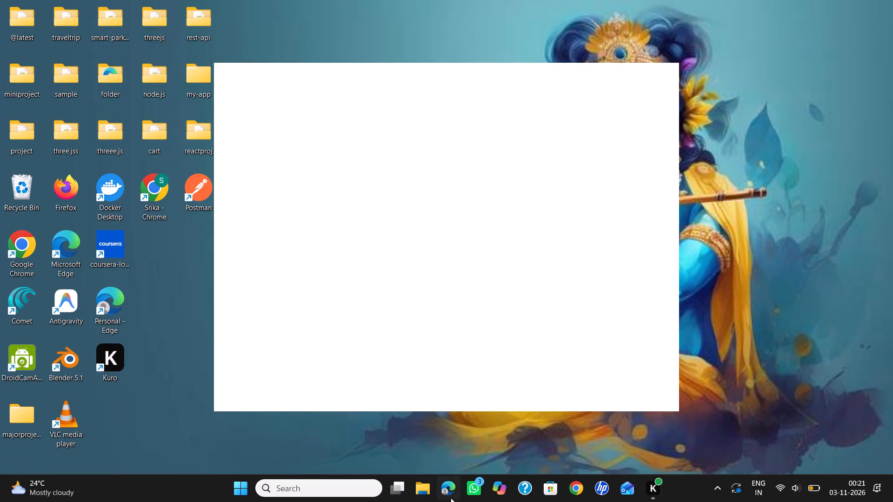
# Open Chrome with the Srika profile that has the green avatar and maximize the browser window.
pyautogui.click(570, 486)
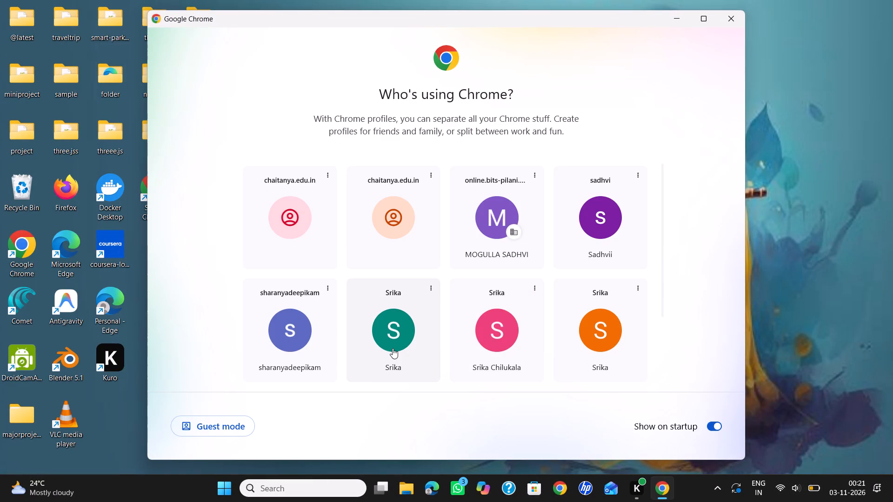
pyautogui.click(393, 348)
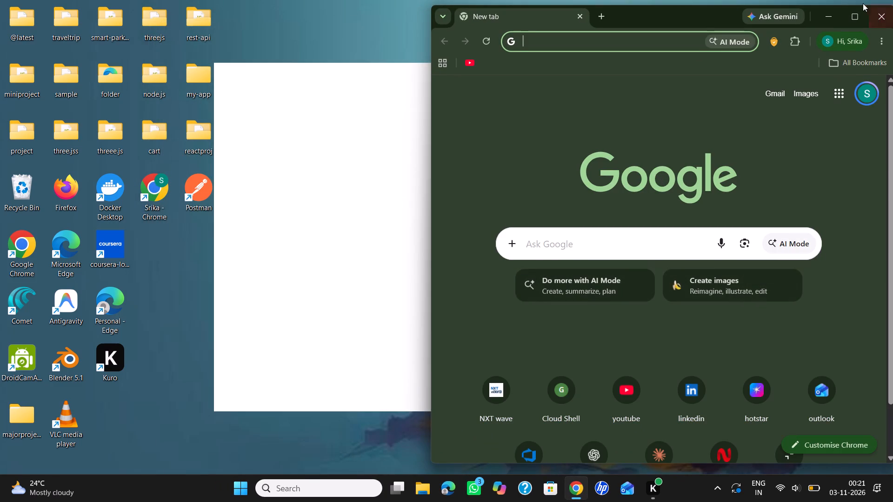
pyautogui.click(858, 10)
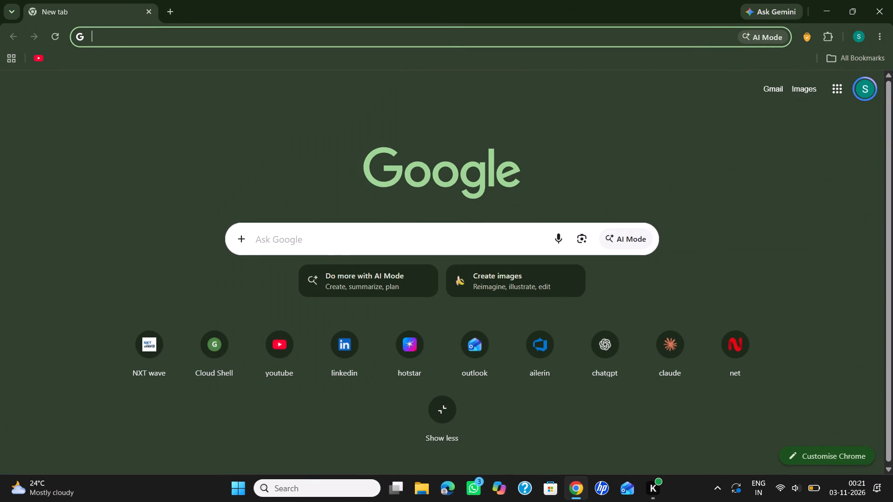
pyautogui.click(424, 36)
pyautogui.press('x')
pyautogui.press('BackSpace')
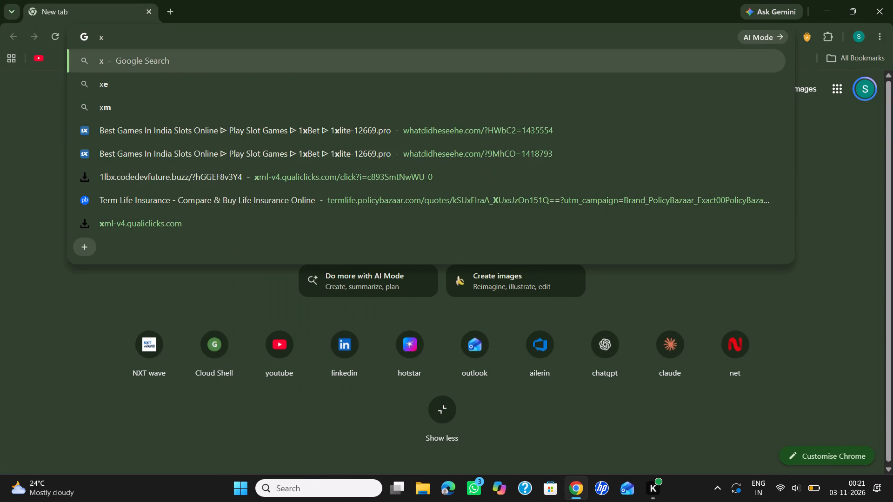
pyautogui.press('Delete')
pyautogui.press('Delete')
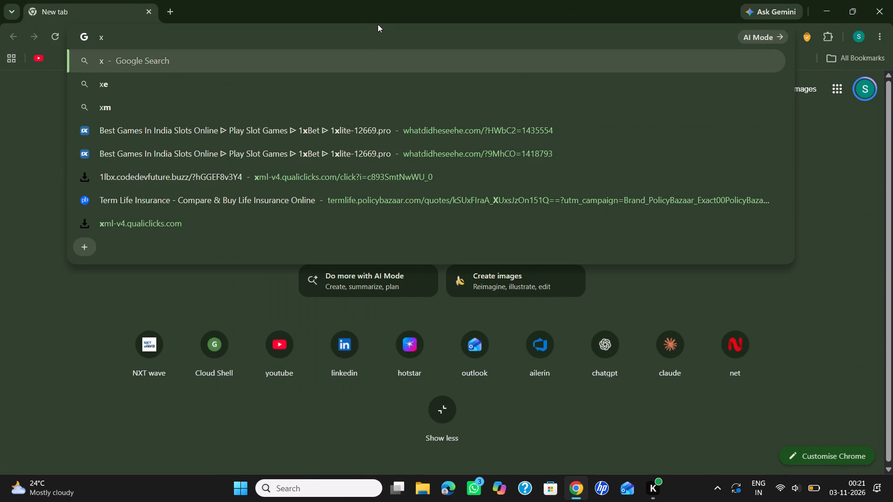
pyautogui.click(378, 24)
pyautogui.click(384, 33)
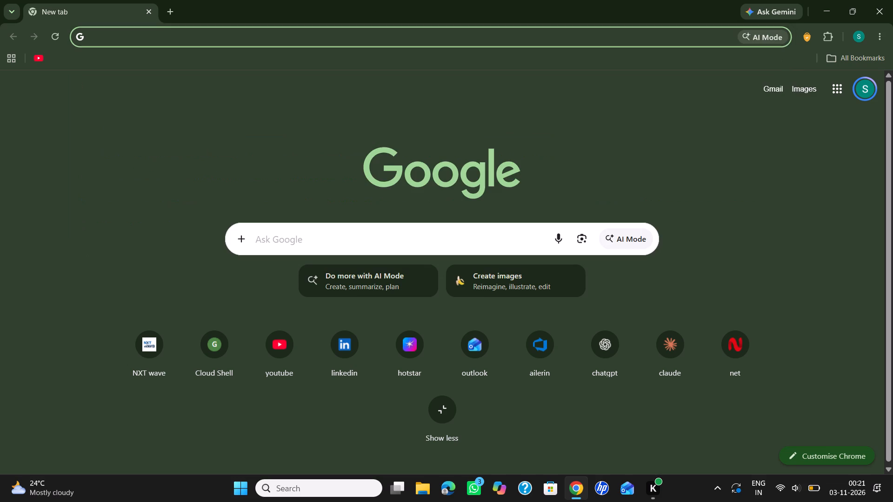
# Go to the Canva website.
pyautogui.click(384, 33)
pyautogui.write('ca')
pyautogui.press('\\')
pyautogui.press('BackSpace')
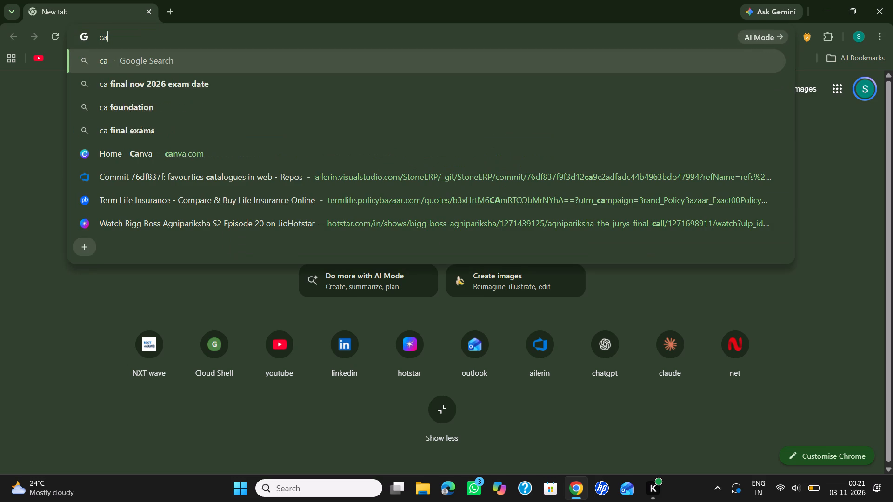
pyautogui.write('n\\')
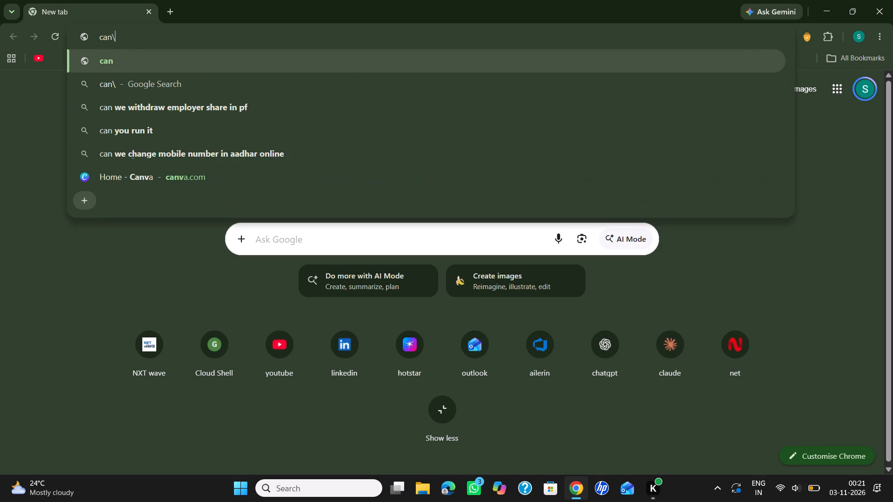
pyautogui.press('BackSpace')
pyautogui.press('n')
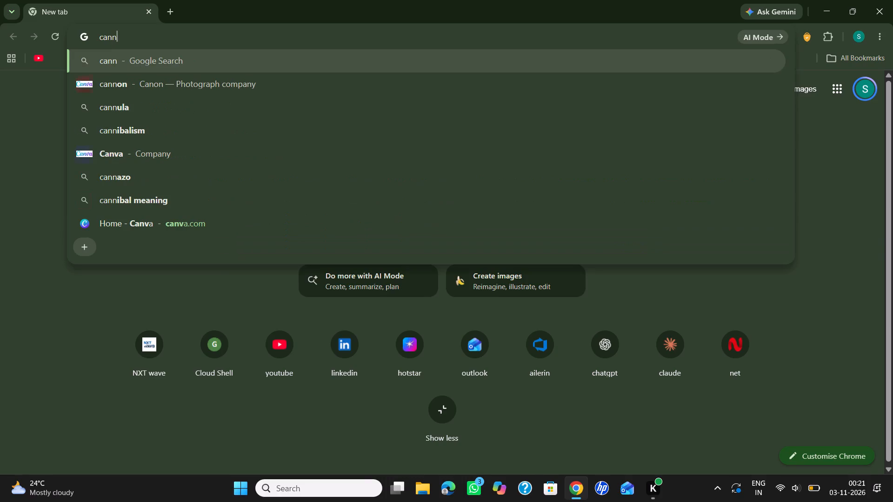
pyautogui.press('BackSpace')
pyautogui.write('va')
pyautogui.press('Return')
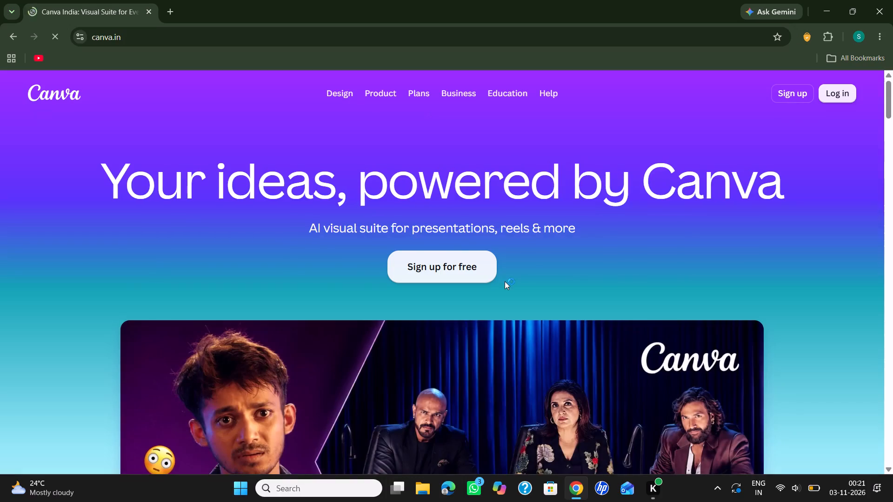
# Sign in to Canva with the browser profile's Google account.
pyautogui.click(784, 96)
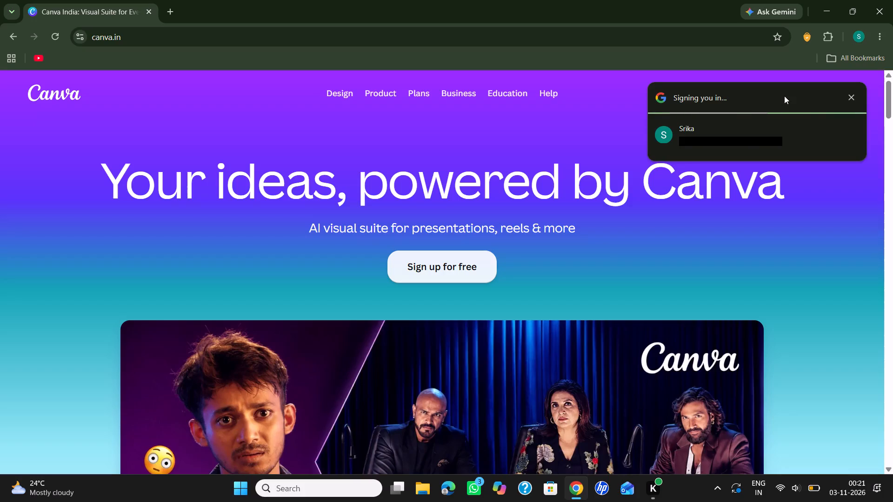
pyautogui.click(763, 123)
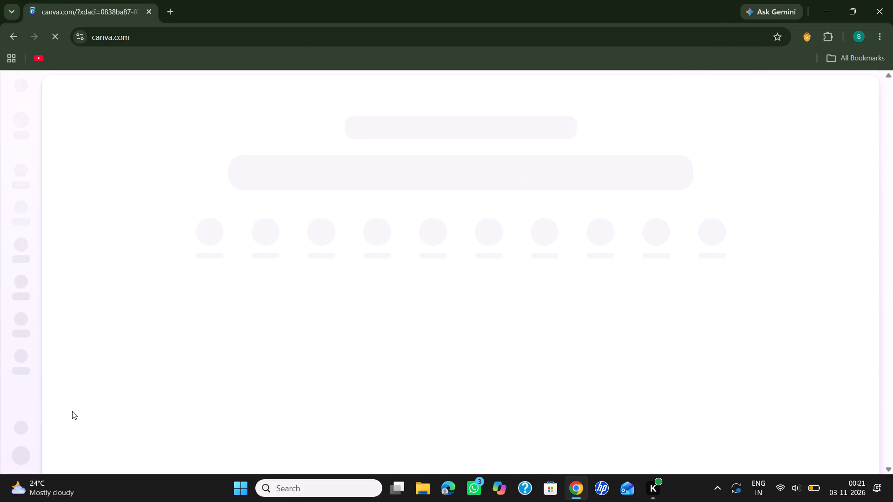
# Start adding another account to Canva through the account switcher.
pyautogui.click(17, 456)
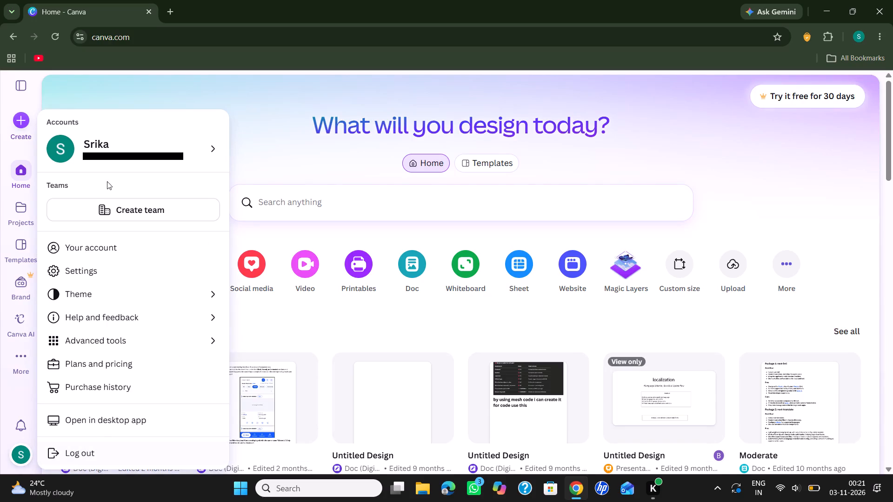
pyautogui.click(204, 160)
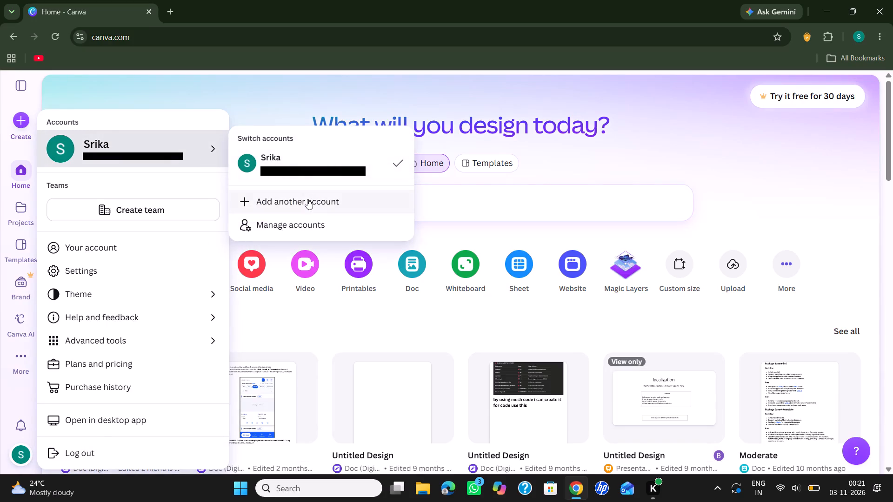
pyautogui.click(307, 199)
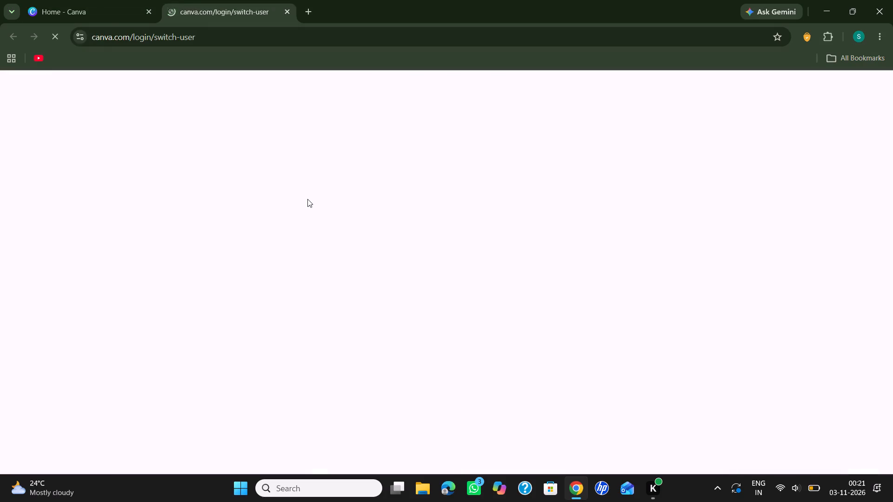
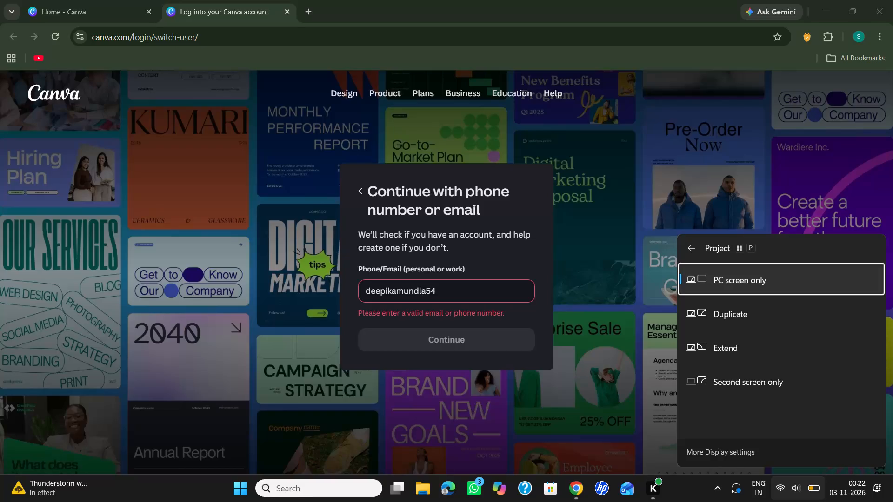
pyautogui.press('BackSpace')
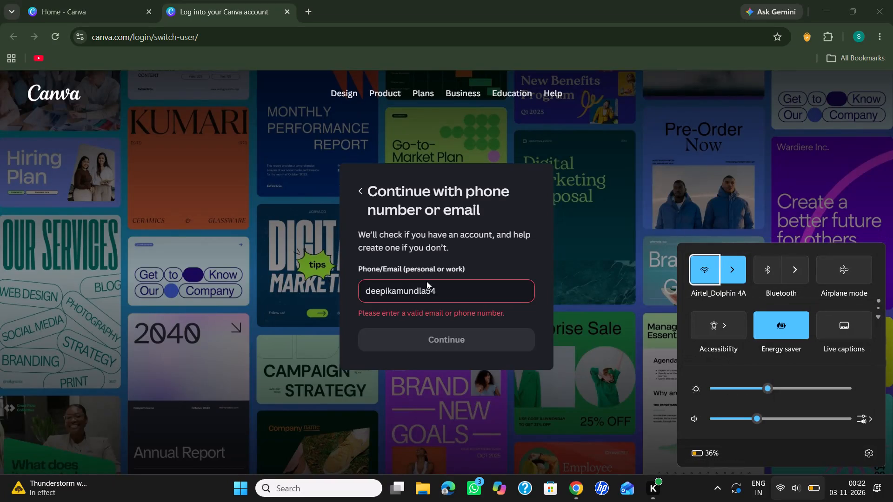
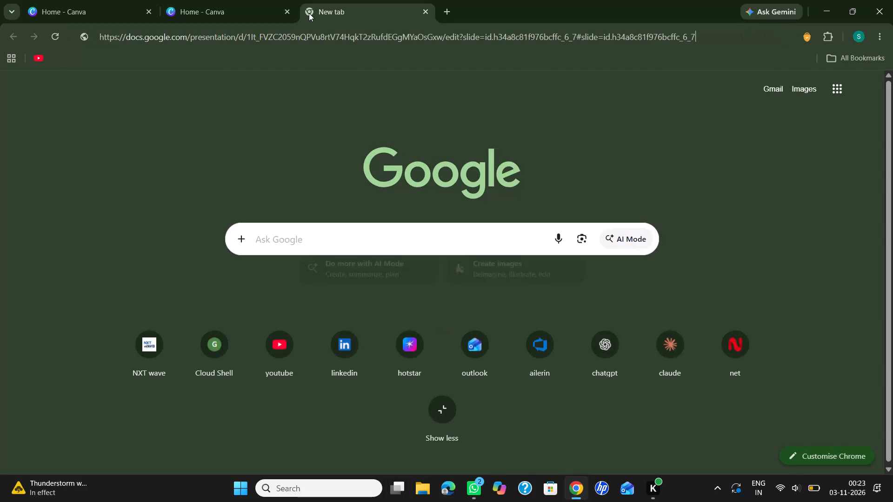
# Open the Teach AI for Impact presentation in Google Slides from its link.
pyautogui.press('Return')
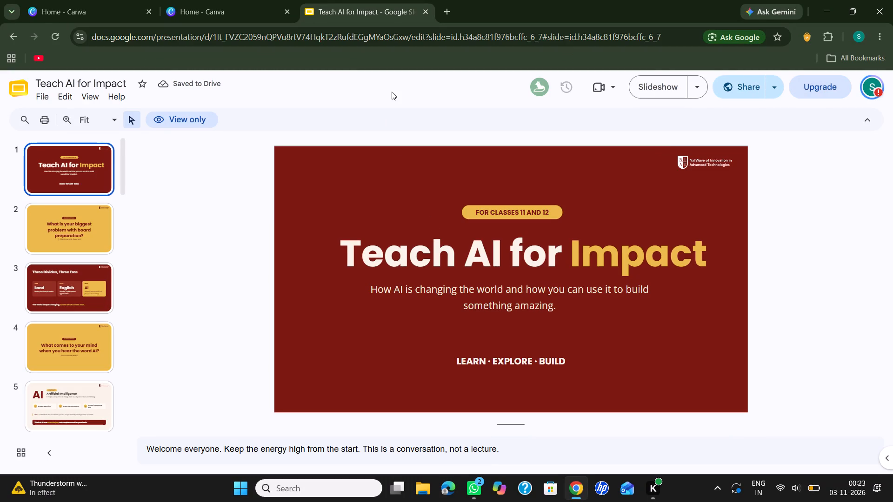
# Copy the NxtWave of Innovation in Advanced Technologies logo from the first slide of the Teach AI for Impact presentation.
pyautogui.click(249, 9)
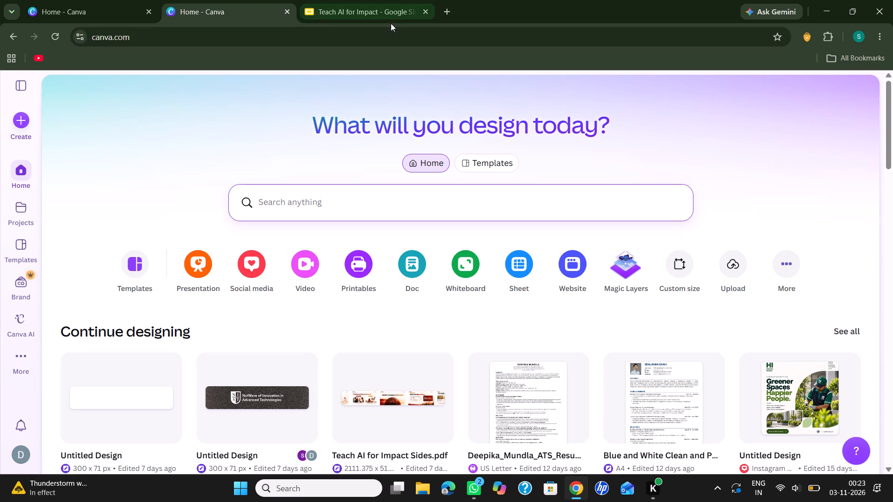
pyautogui.click(380, 16)
pyautogui.doubleClick(694, 162)
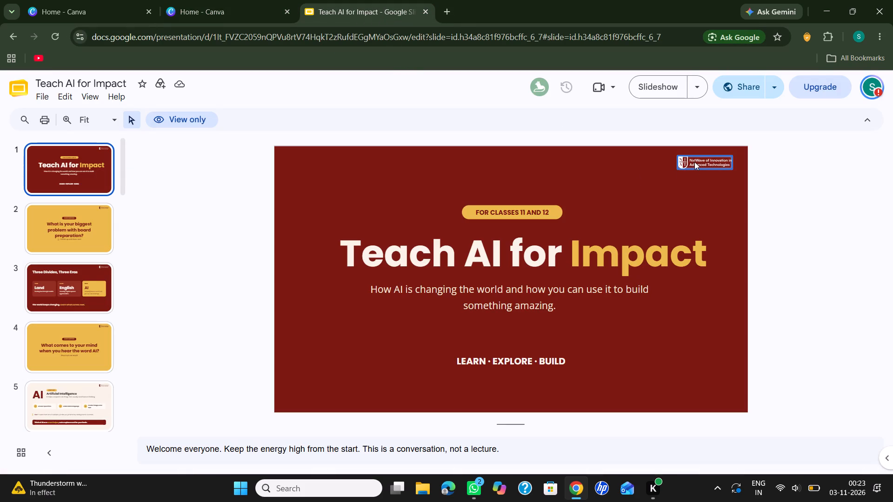
pyautogui.hotkey('ctrl', 'c')
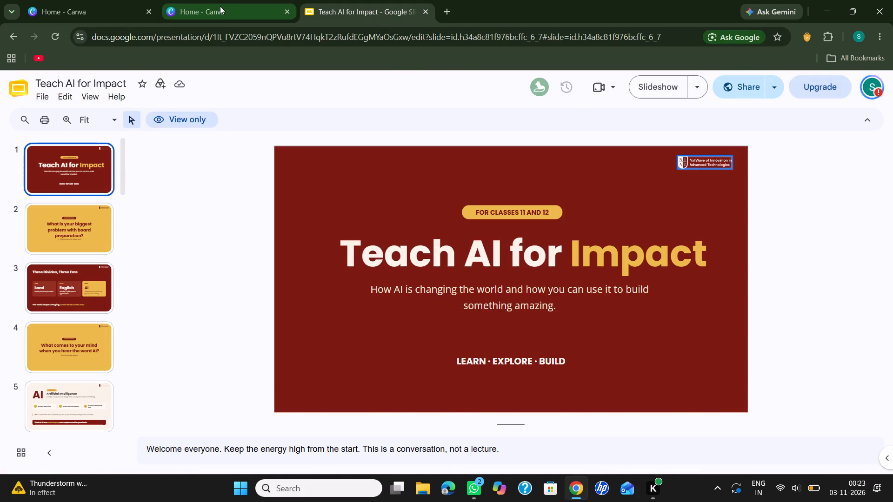
# Switch to Canva and search for "class slides".
pyautogui.click(221, 6)
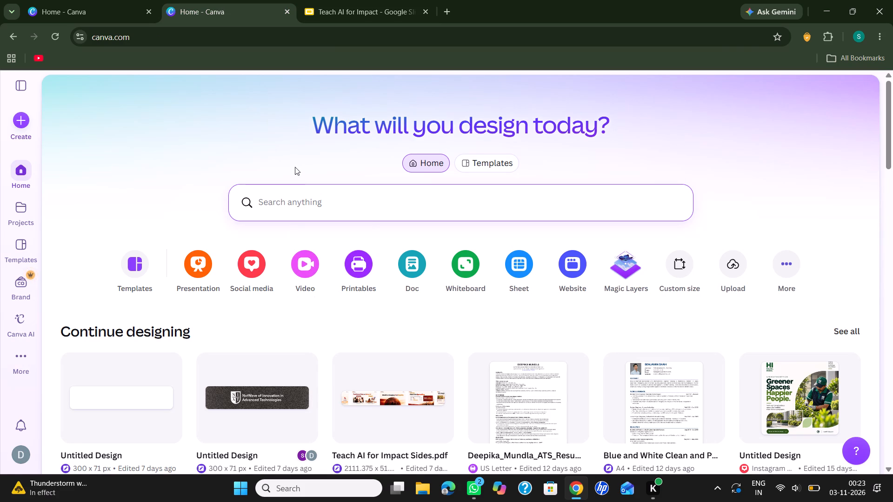
pyautogui.click(313, 203)
pyautogui.press('c')
pyautogui.write('lasss')
pyautogui.press('BackSpace')
pyautogui.press('space')
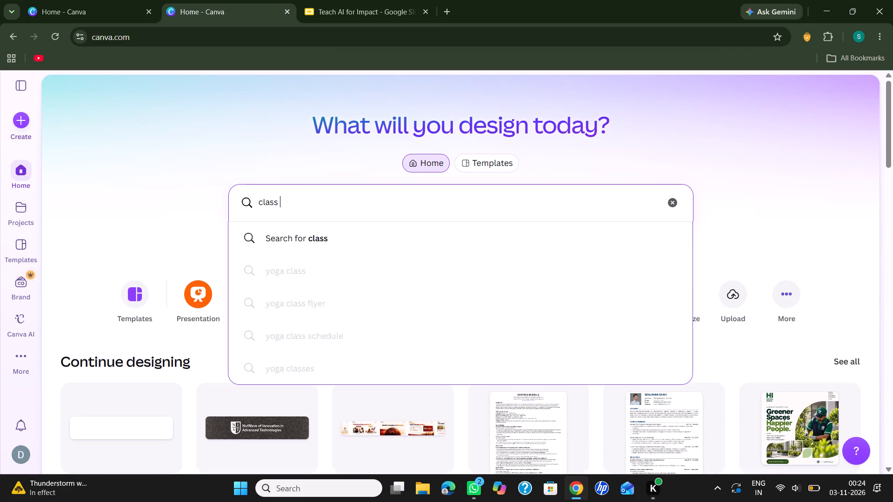
pyautogui.write('slides')
pyautogui.press('Return')
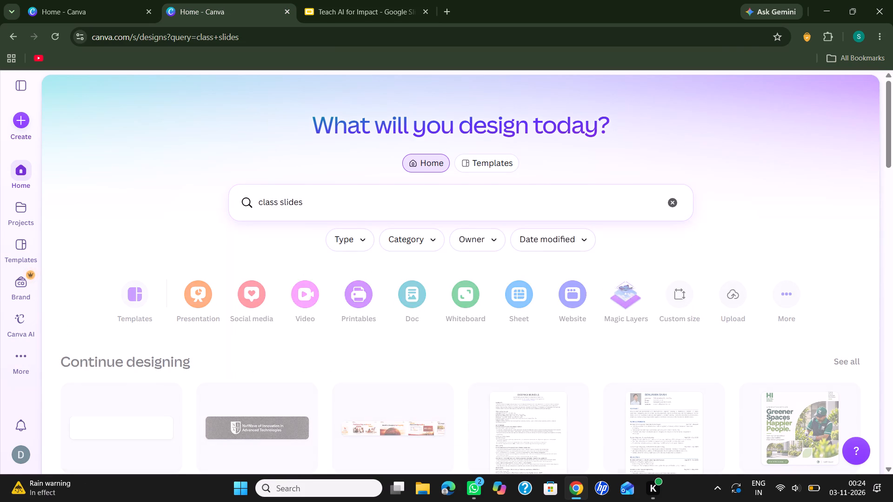
# Look through the existing designs and Canva templates in the search results for a suitable slide style.
pyautogui.scroll(-1, 343, 404)
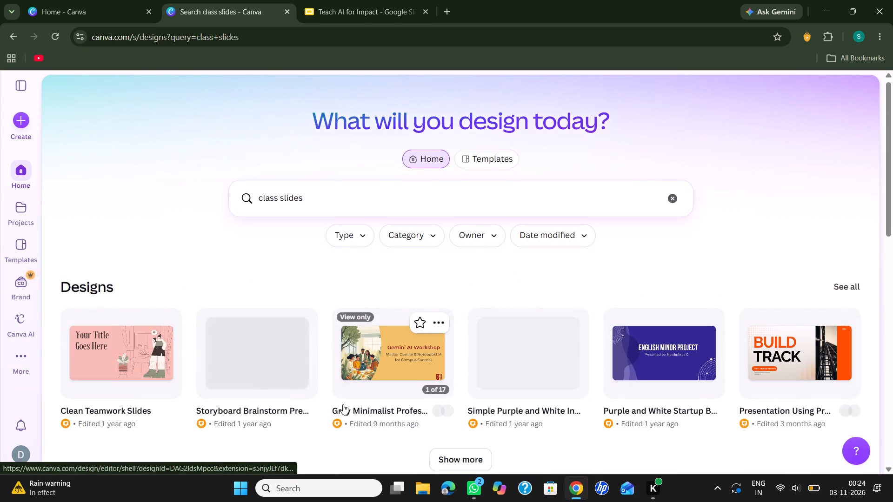
pyautogui.scroll(-1, 343, 404)
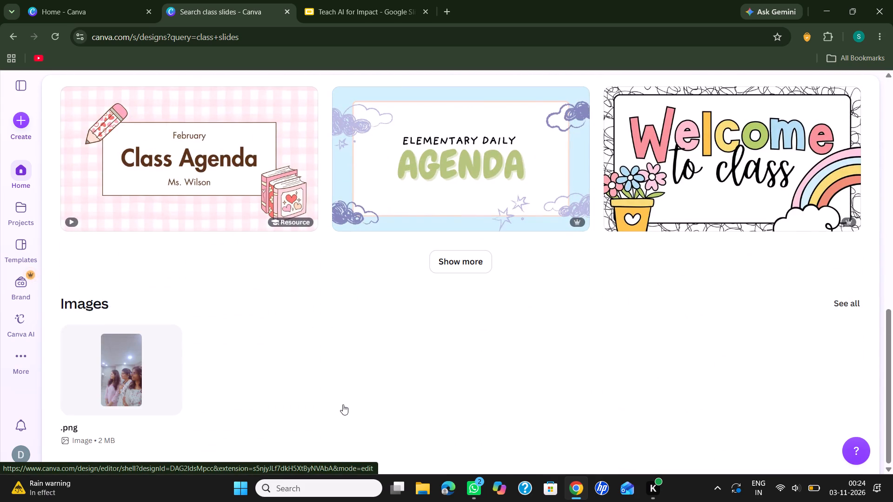
pyautogui.scroll(2, 343, 404)
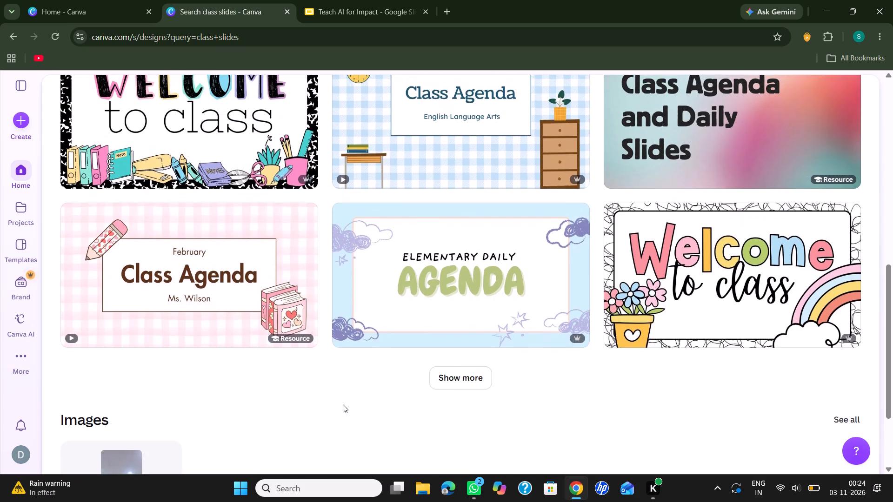
pyautogui.scroll(3, 343, 404)
pyautogui.hscroll(2, 343, 404)
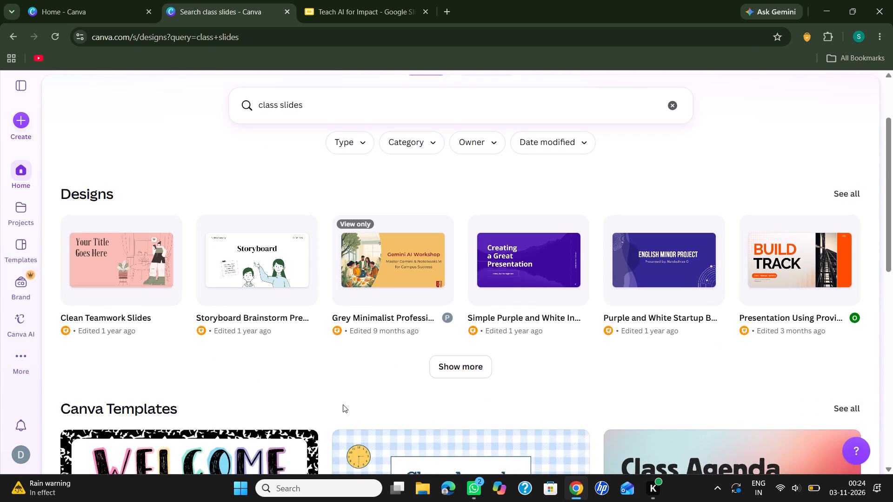
pyautogui.hscroll(2, 343, 404)
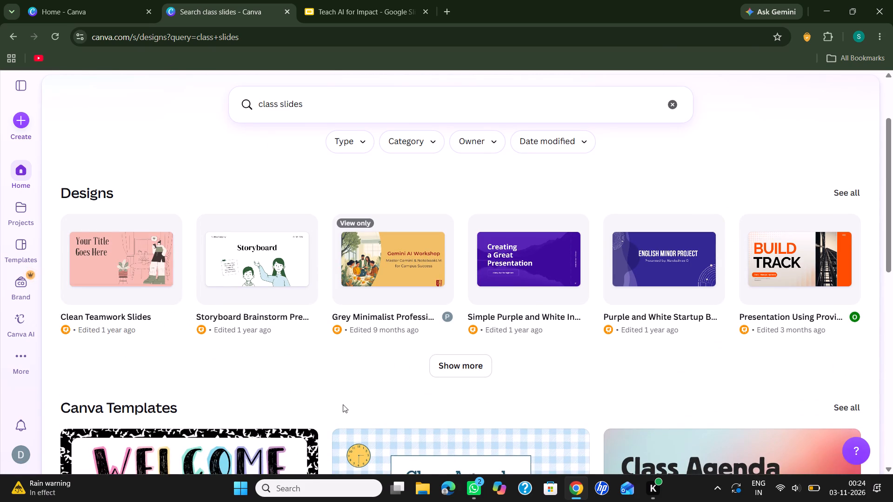
pyautogui.hscroll(7, 343, 404)
pyautogui.scroll(-1, 343, 404)
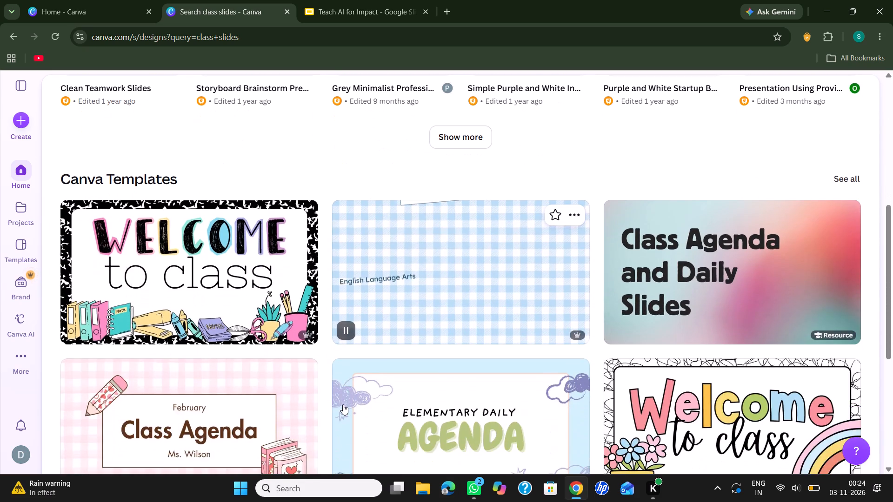
pyautogui.scroll(-1, 343, 404)
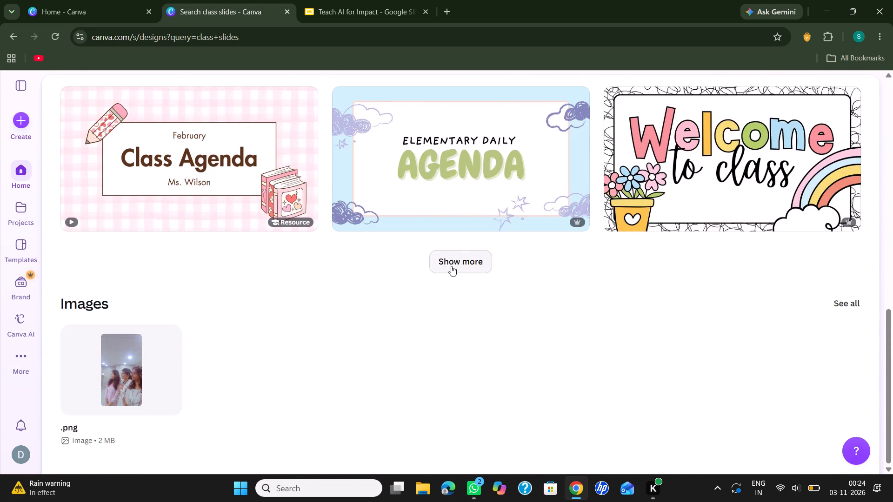
# Expand the Canva Templates results four times and examine the additional class slide designs.
pyautogui.click(451, 266)
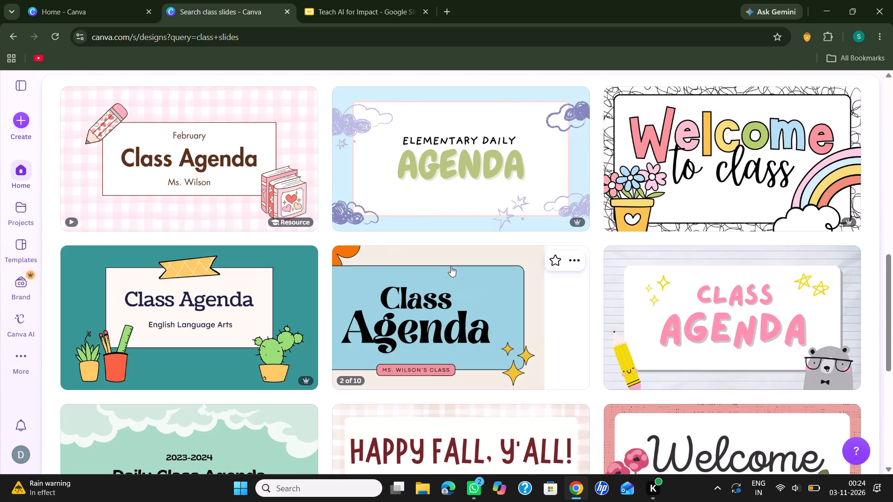
pyautogui.scroll(-2, 451, 266)
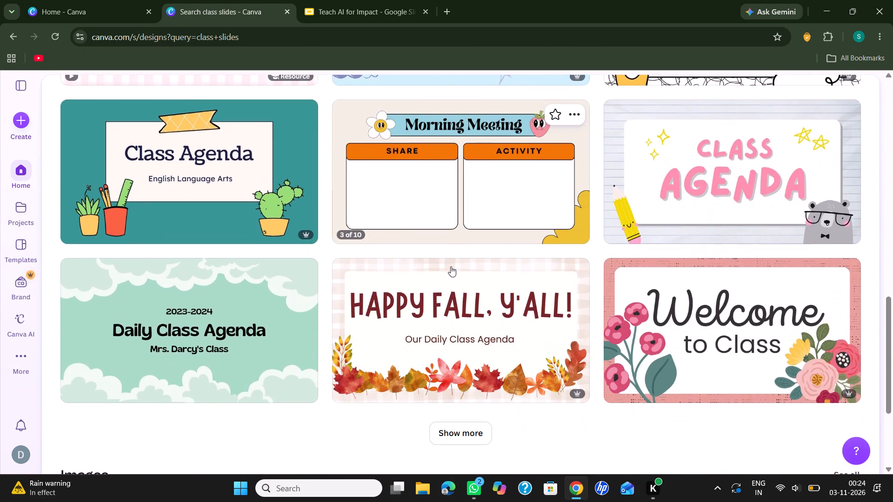
pyautogui.scroll(-2, 451, 266)
pyautogui.click(464, 293)
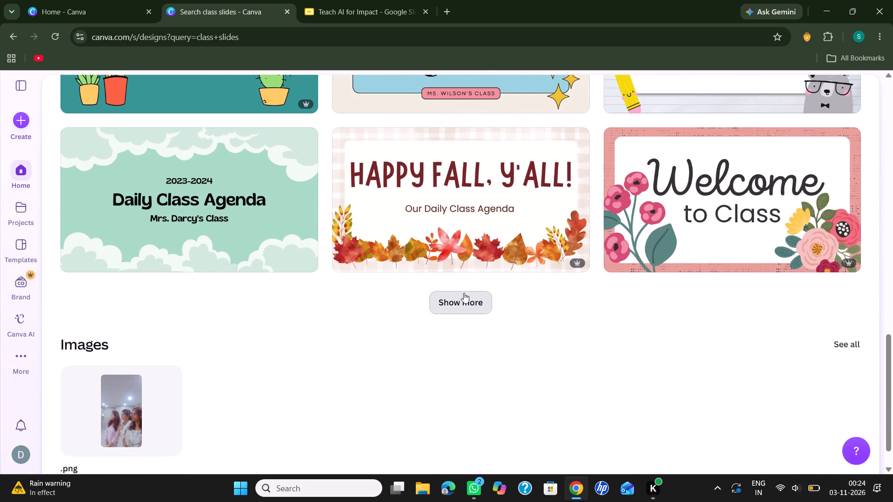
pyautogui.scroll(-2, 464, 293)
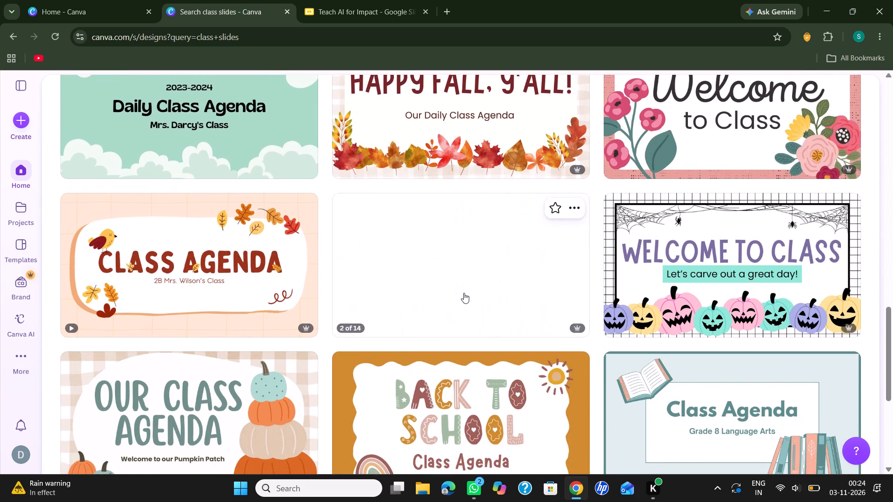
pyautogui.scroll(-3, 464, 293)
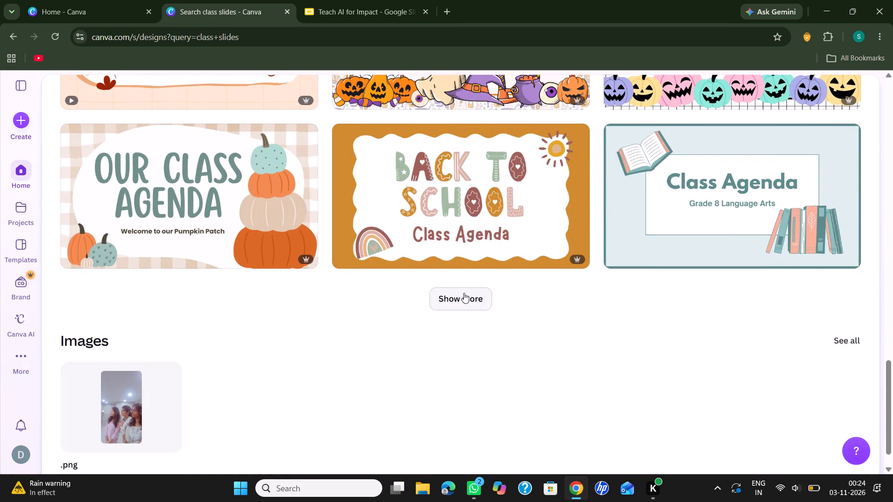
pyautogui.click(467, 297)
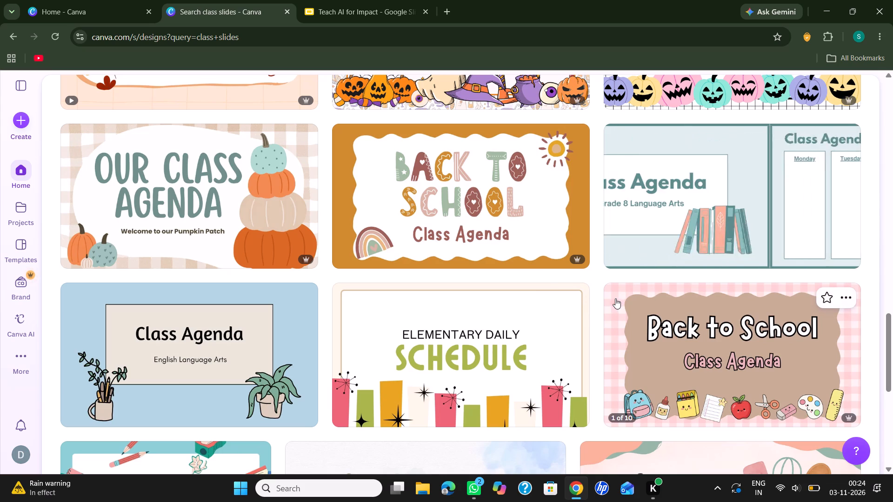
pyautogui.scroll(-3, 609, 310)
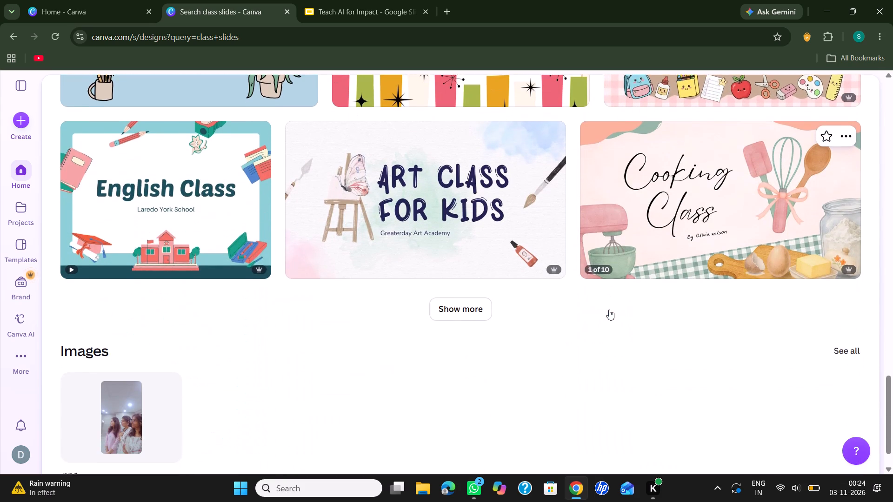
pyautogui.scroll(-2, 609, 310)
pyautogui.click(472, 286)
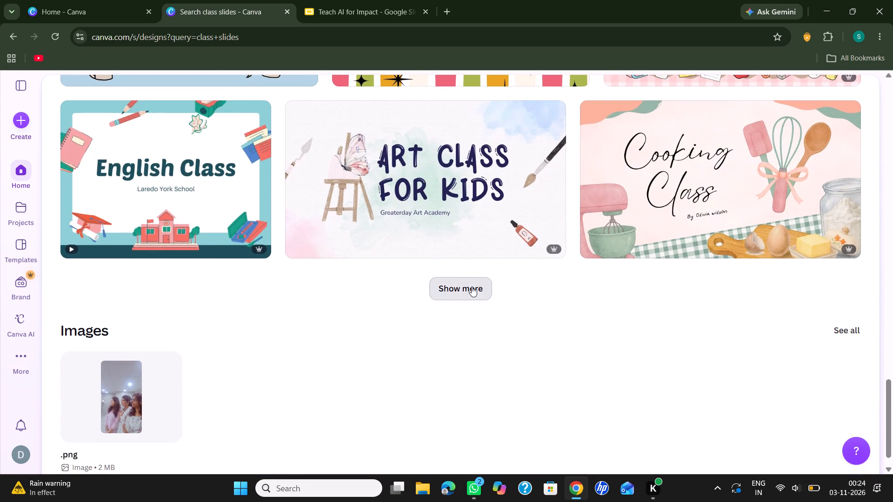
pyautogui.scroll(-4, 472, 286)
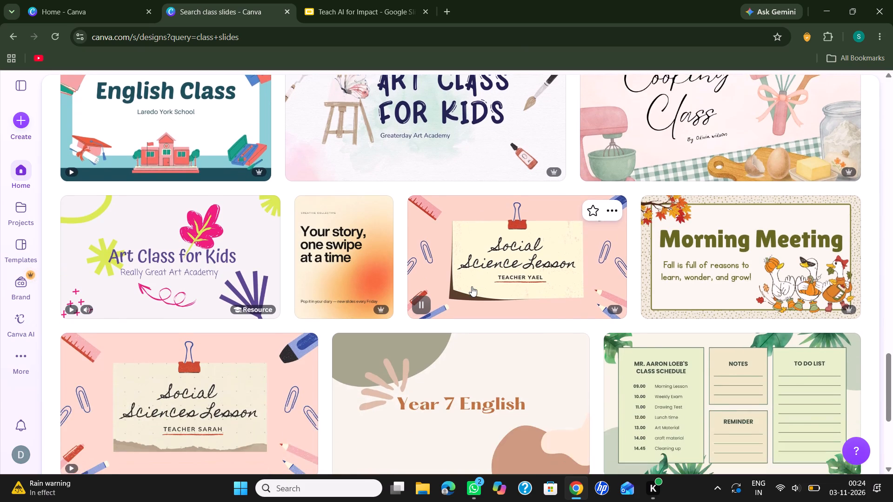
pyautogui.scroll(-4, 472, 286)
pyautogui.scroll(5, 472, 286)
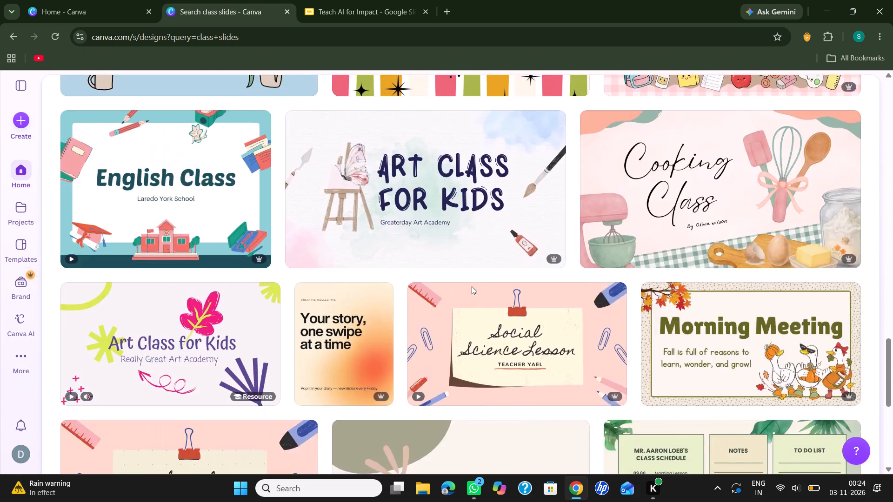
pyautogui.scroll(4, 472, 286)
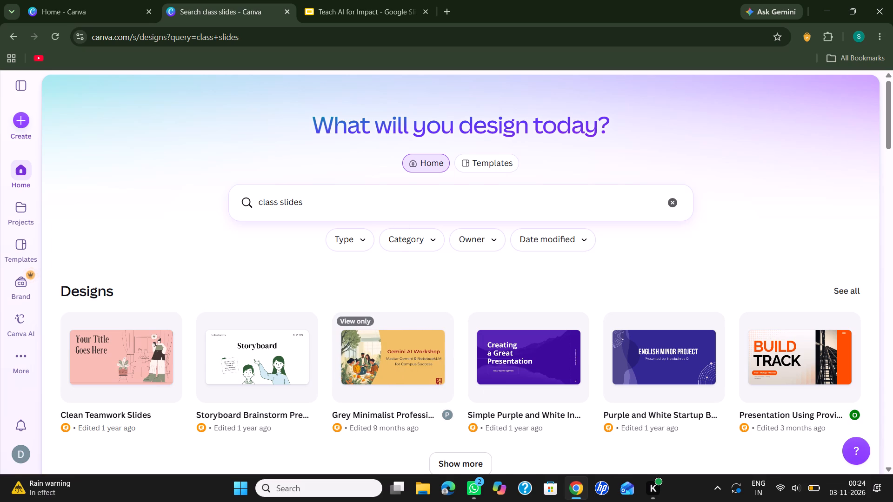
# Restrict the "class slides" search to templates and examine the class agenda and welcome designs.
pyautogui.click(467, 161)
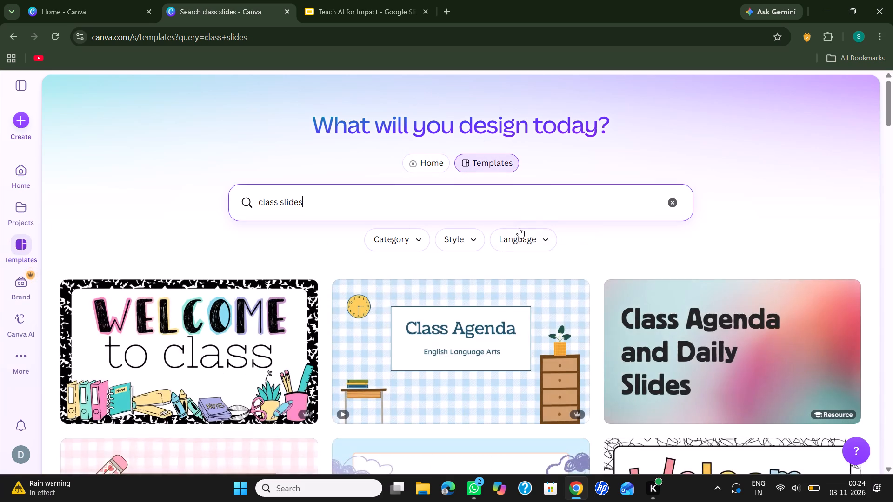
pyautogui.scroll(-2, 519, 228)
pyautogui.scroll(2, 519, 228)
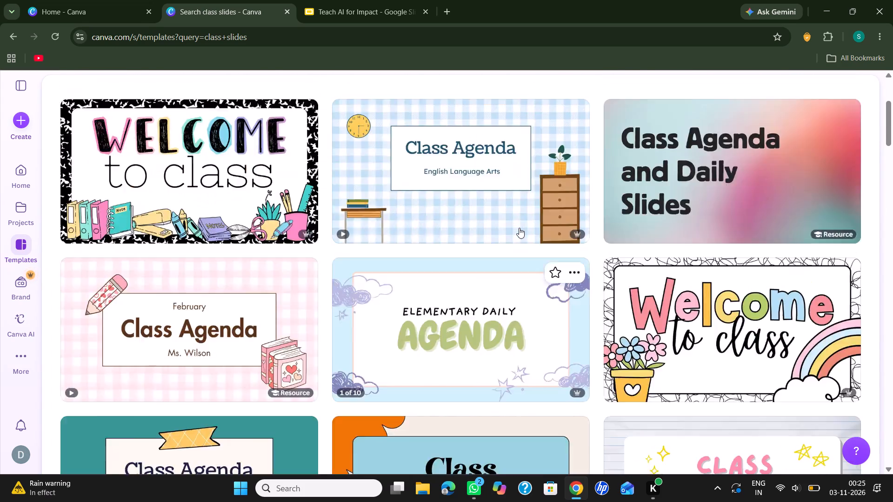
pyautogui.scroll(2, 519, 228)
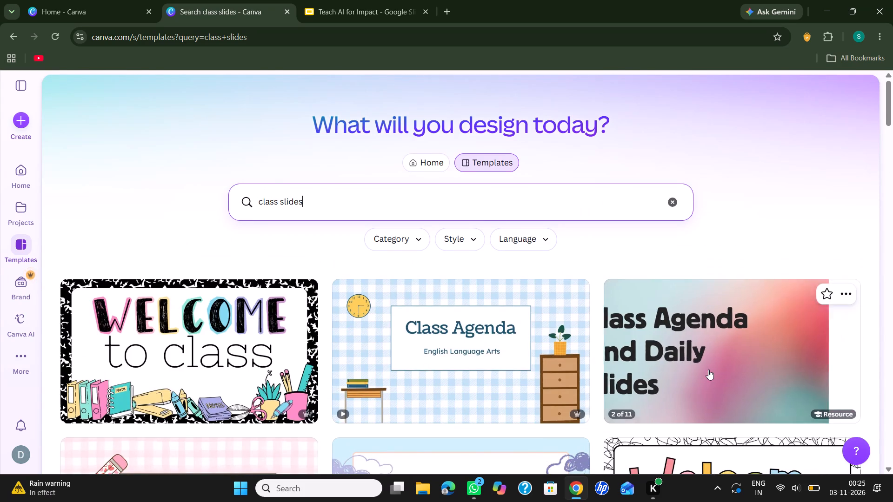
pyautogui.scroll(-2, 708, 370)
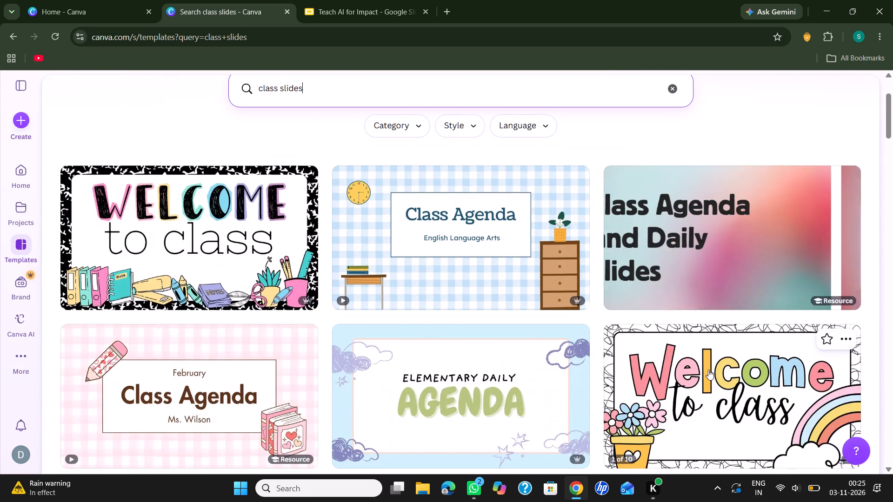
pyautogui.scroll(-5, 708, 370)
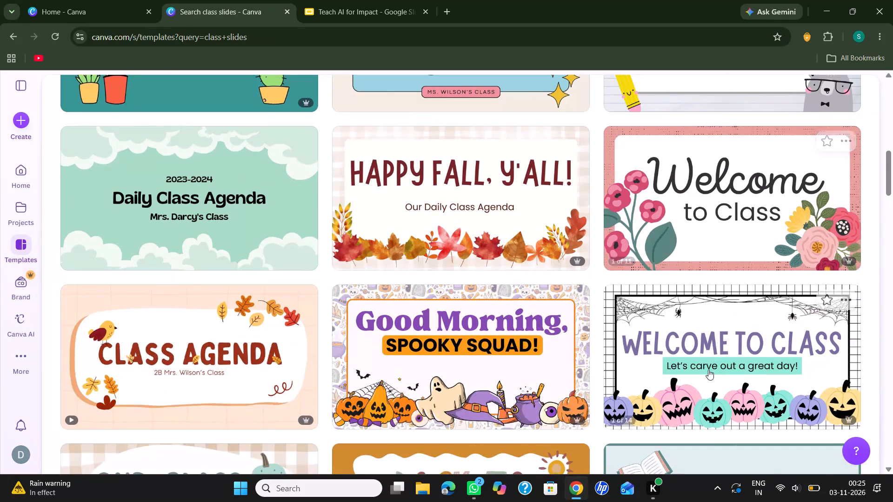
pyautogui.scroll(-2, 708, 370)
pyautogui.scroll(4, 708, 370)
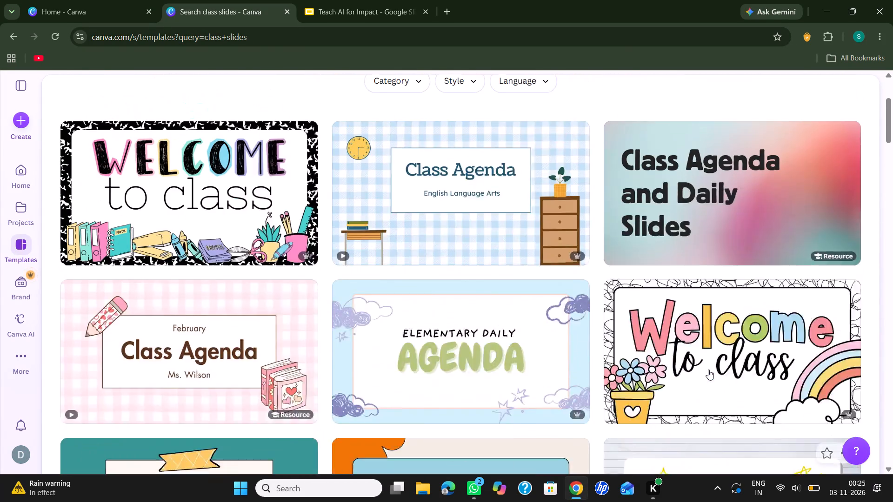
# Leave the template search and return to the Canva home page.
pyautogui.click(28, 173)
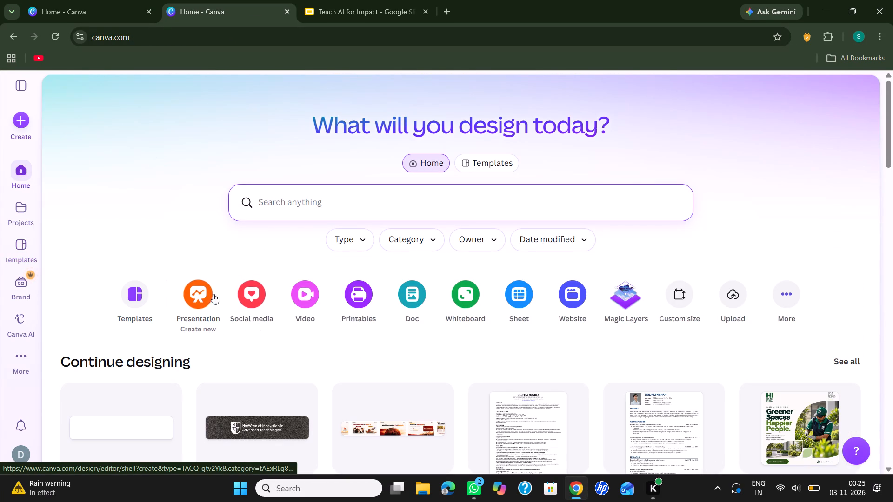
# Create a new blank presentation in Canva.
pyautogui.click(198, 291)
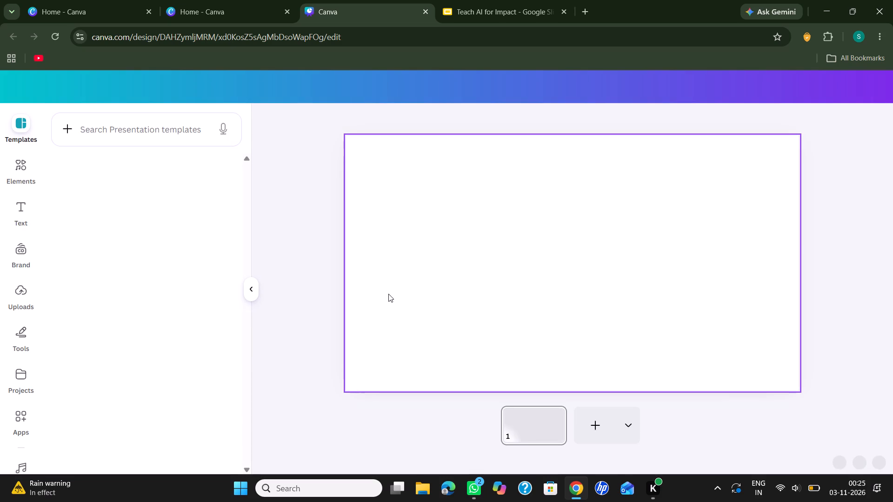
pyautogui.hotkey('ctrl', 'v')
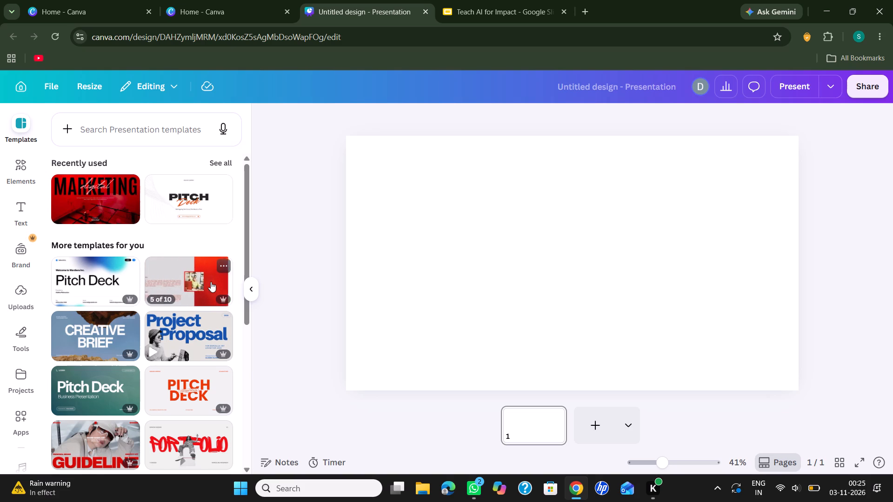
# Apply only the "Strategic Plan 2026" title page from the Purple Clean Business Strategic Plan Presentation template to the blank page.
pyautogui.scroll(-5, 161, 396)
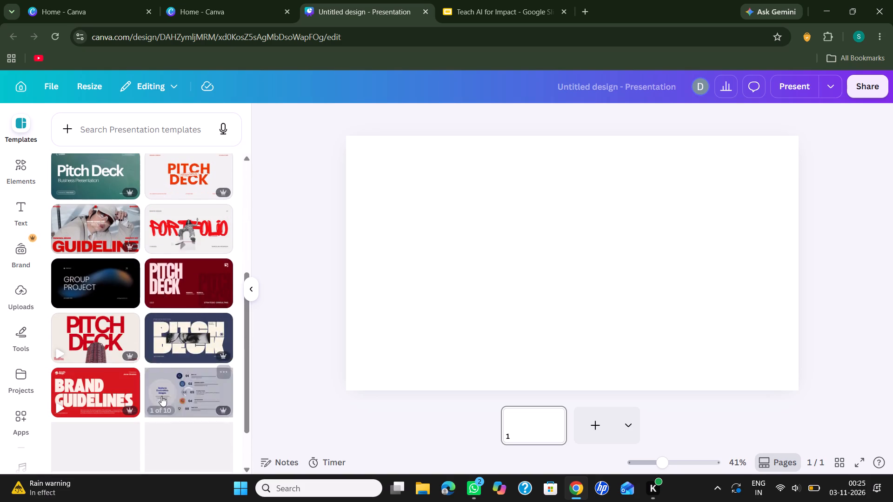
pyautogui.scroll(-3, 161, 396)
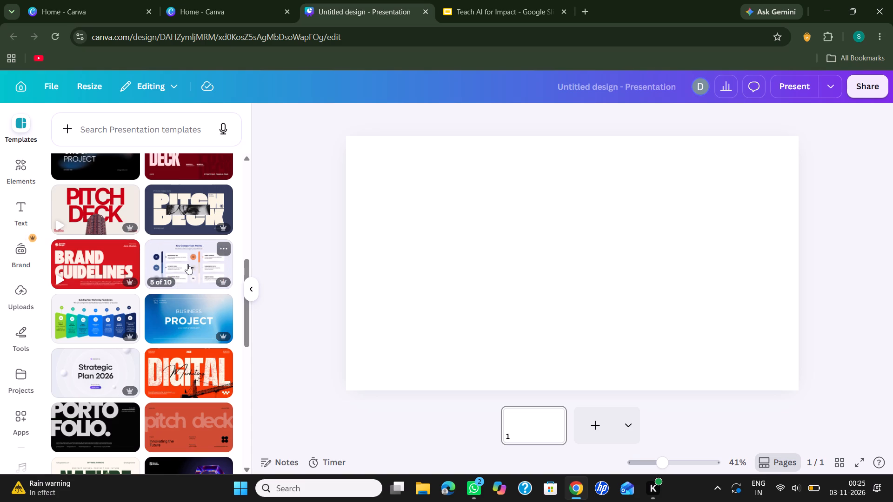
pyautogui.click(101, 378)
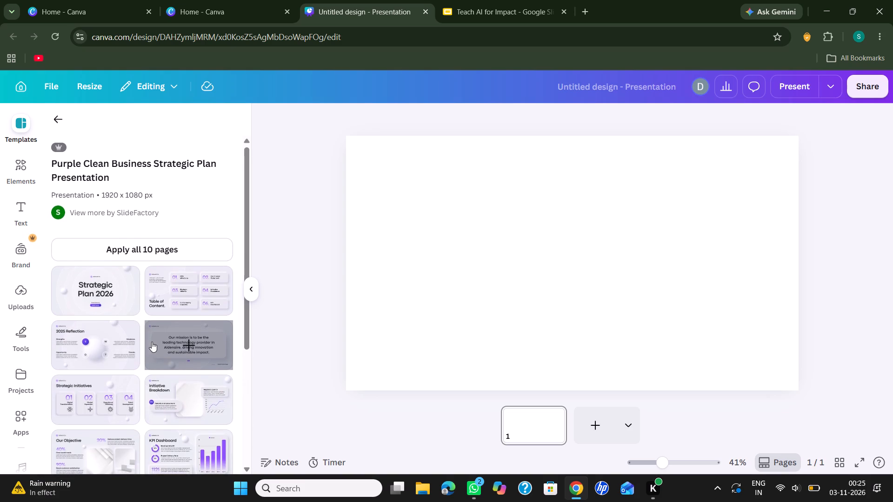
pyautogui.click(108, 275)
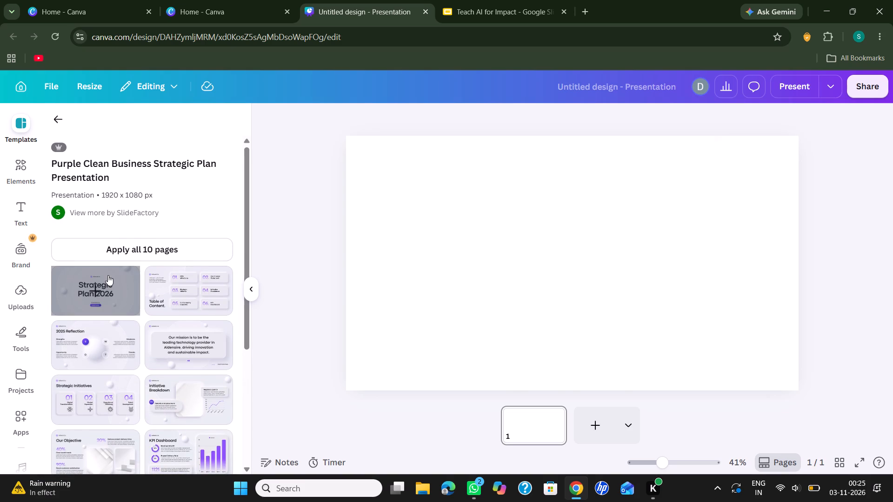
# Open the background colour options for the "Strategic Plan 2026" title page.
pyautogui.click(398, 290)
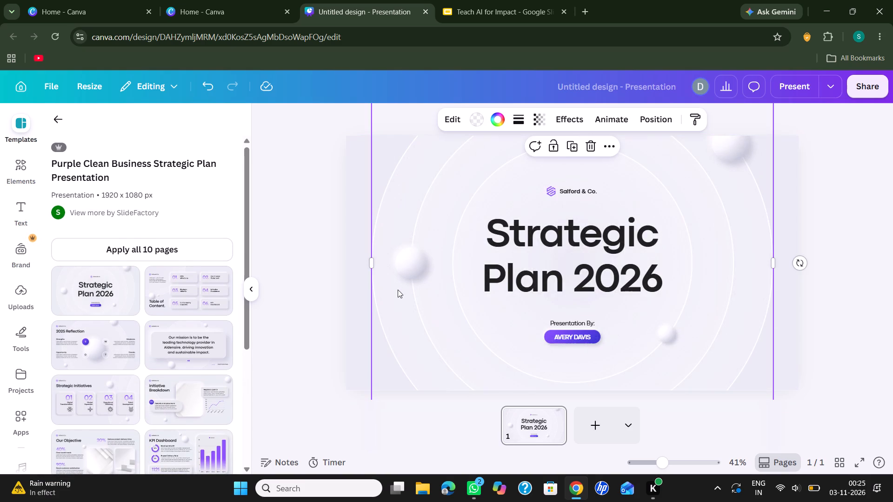
pyautogui.click(360, 288)
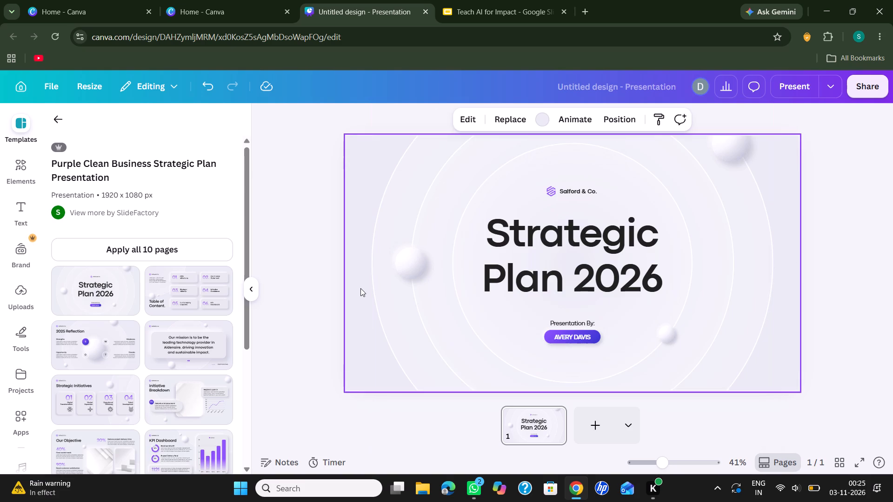
pyautogui.click(542, 119)
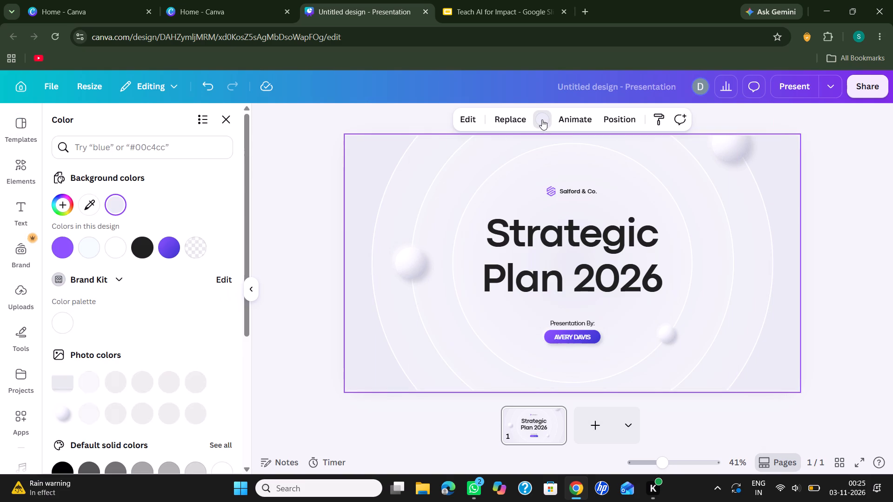
# Switch to the Teach AI for Impact Google Slides presentation and copy a screen capture of its title slide.
pyautogui.click(445, 7)
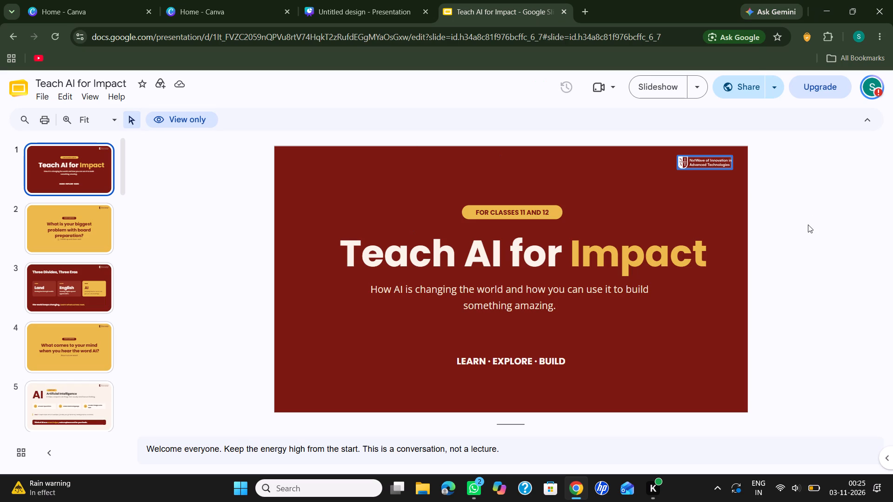
pyautogui.press('Print')
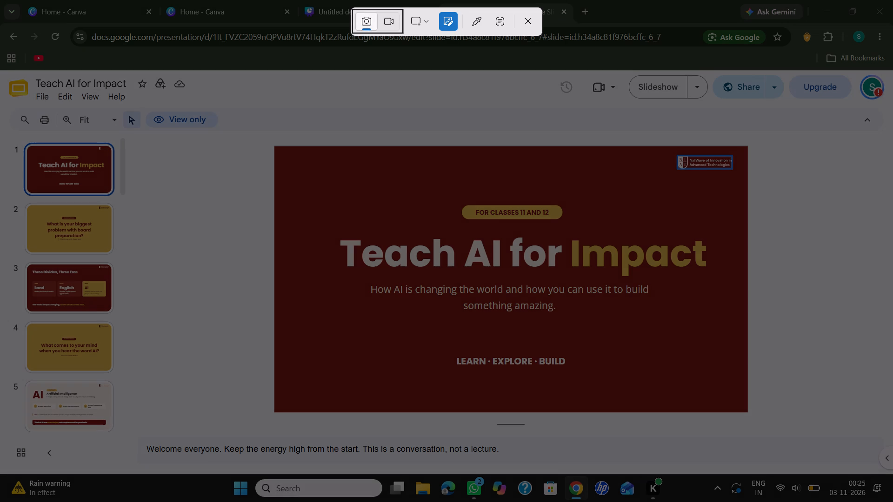
pyautogui.moveTo(288, 159); pyautogui.dragTo(735, 395)
pyautogui.hotkey('ctrl', 'c')
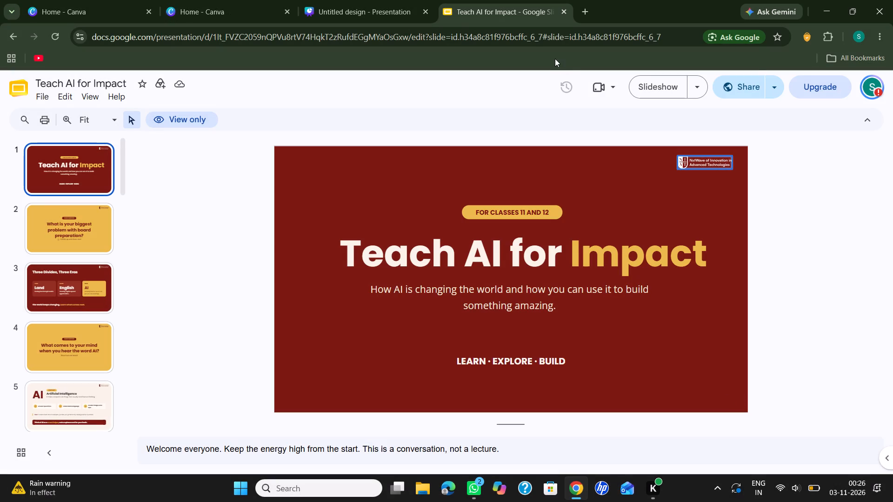
# Return to the Canva presentation, add a second page and paste the captured title slide onto it.
pyautogui.click(372, 5)
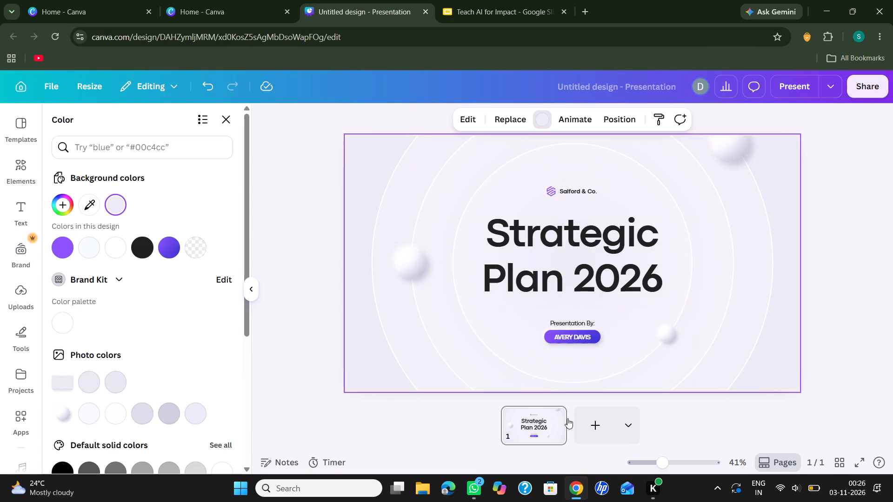
pyautogui.click(580, 425)
pyautogui.click(539, 311)
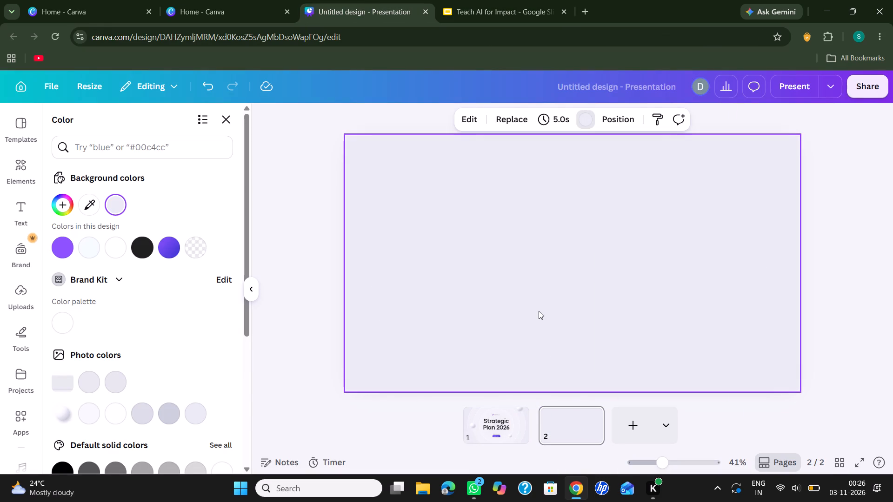
pyautogui.hotkey('ctrl', 'v')
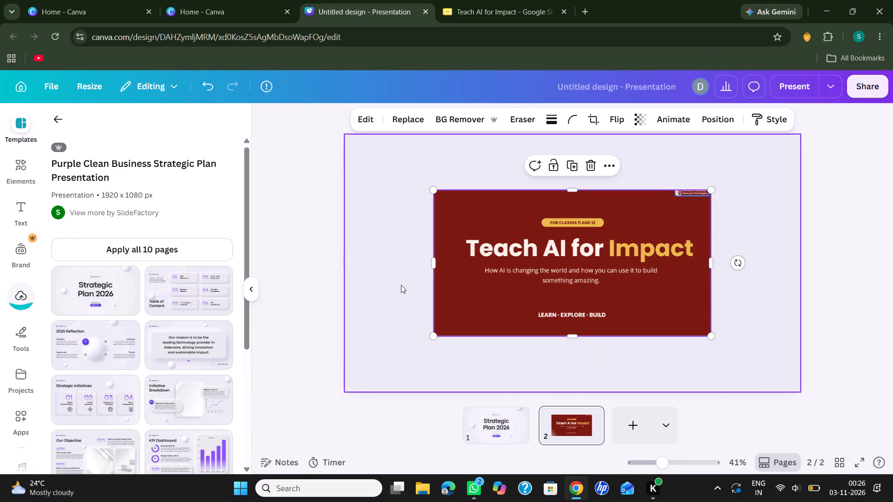
# Set page 1's background to the dark red photo colour taken from the pasted Teach AI for Impact slide.
pyautogui.click(405, 251)
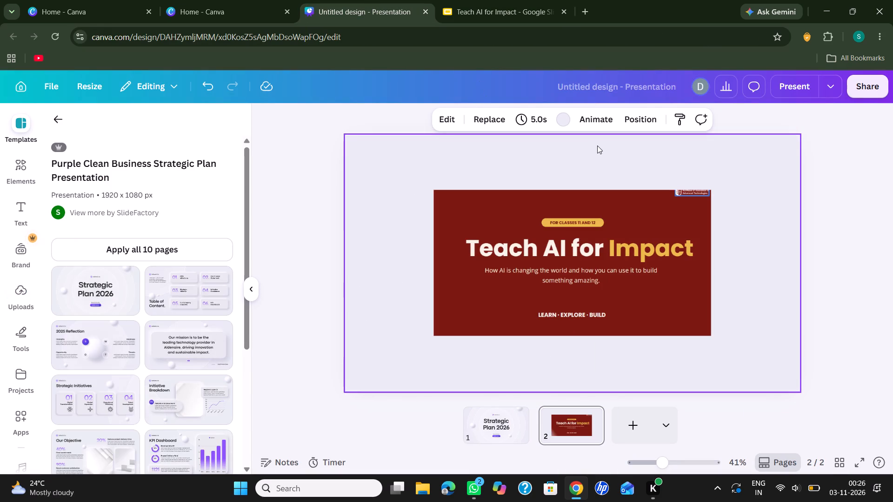
pyautogui.click(558, 122)
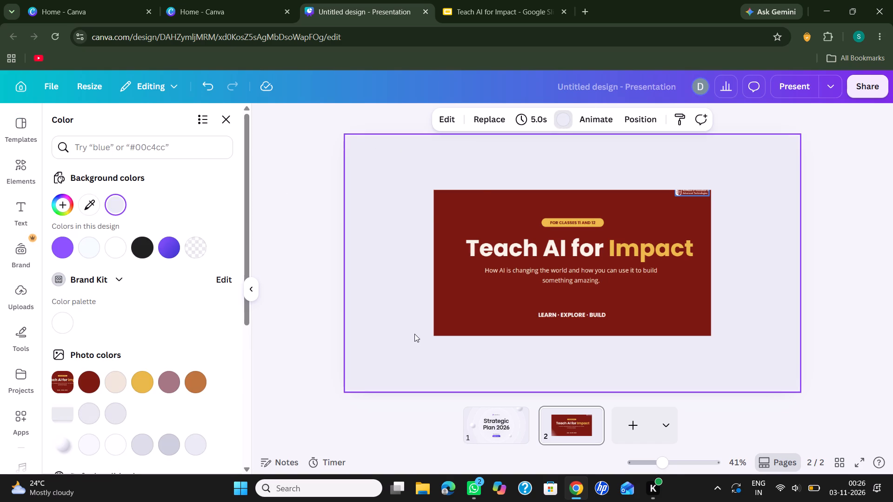
pyautogui.click(486, 417)
pyautogui.click(460, 367)
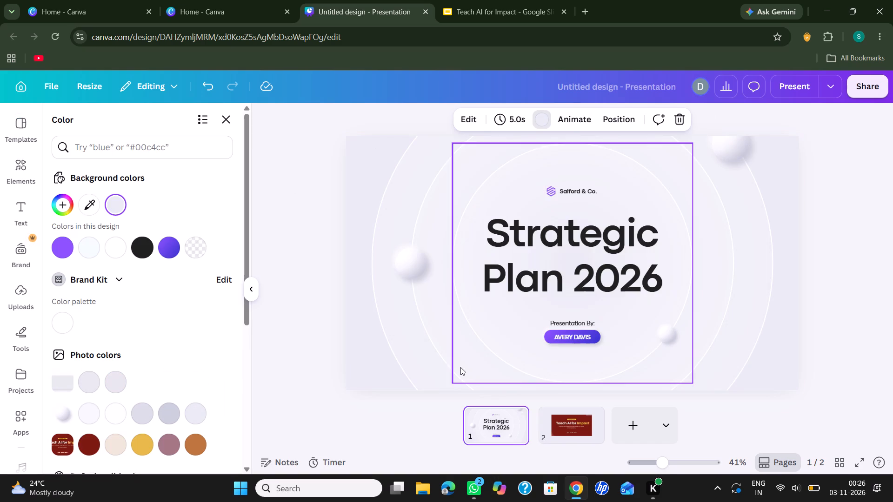
pyautogui.click(350, 297)
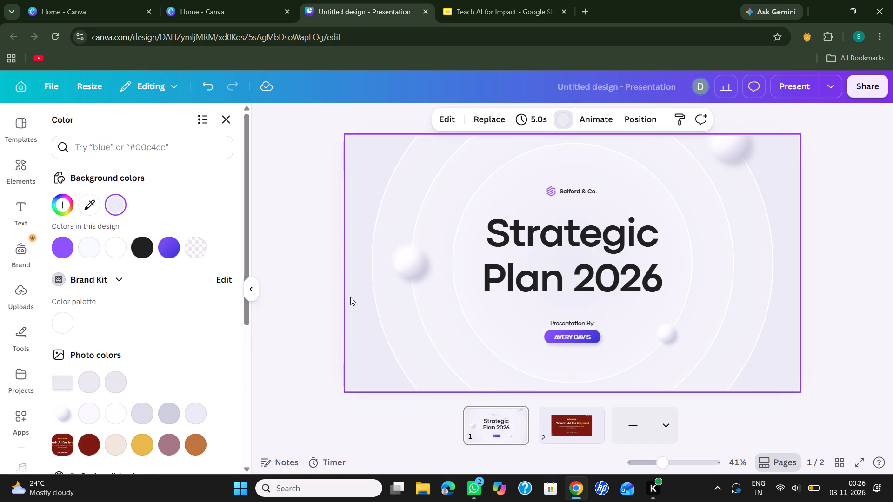
pyautogui.click(93, 448)
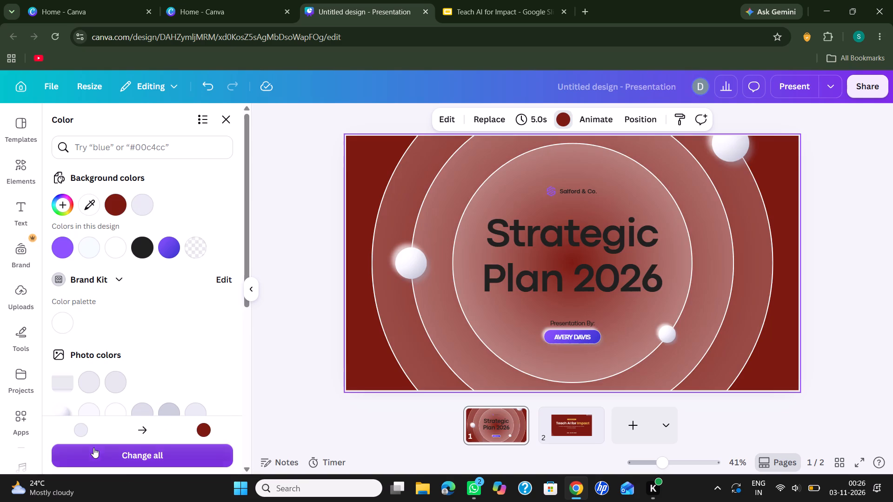
# Fill the outer, middle and inner concentric circles on page 1 with the same dark red, #7c1a11.
pyautogui.click(393, 310)
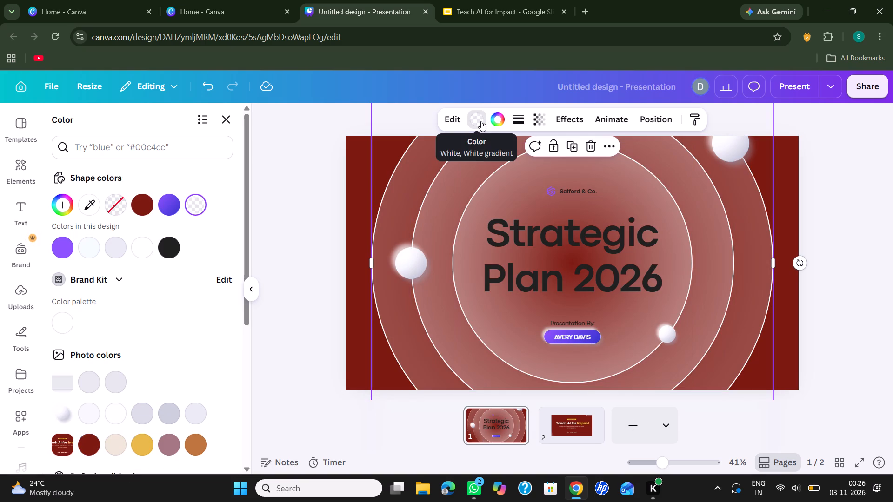
pyautogui.click(481, 121)
pyautogui.click(481, 121)
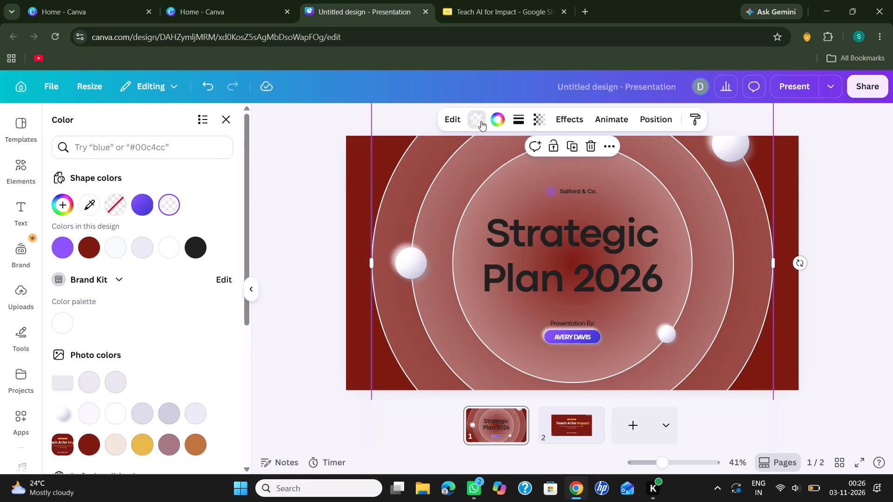
pyautogui.click(93, 247)
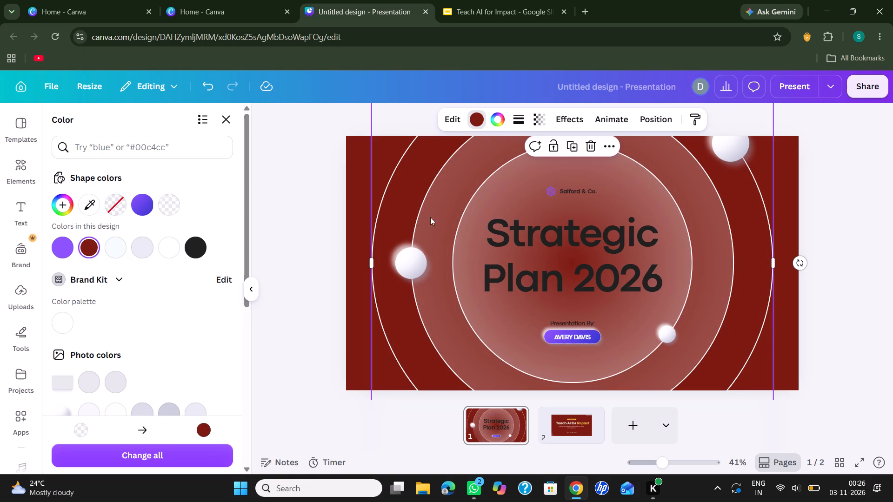
pyautogui.click(449, 216)
pyautogui.click(449, 183)
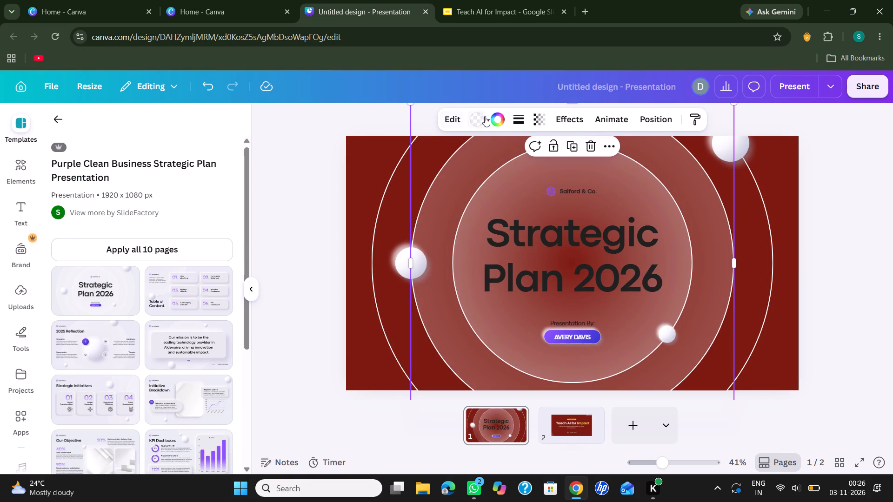
pyautogui.click(472, 120)
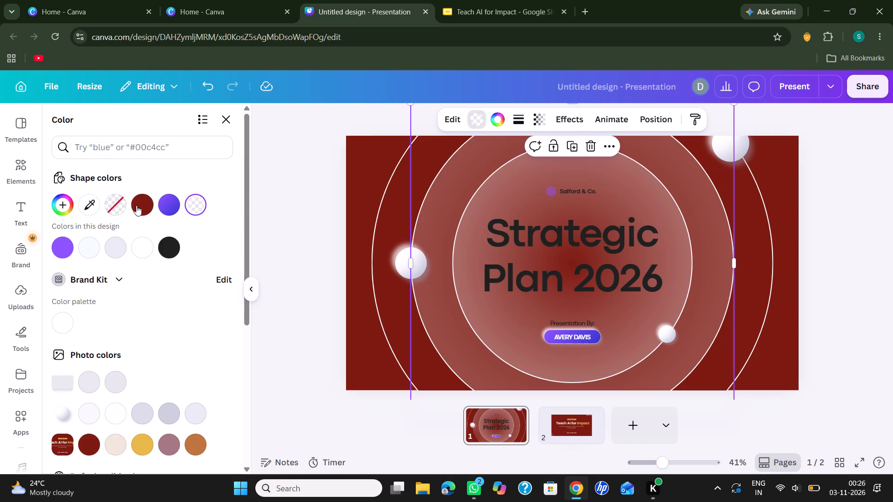
pyautogui.click(137, 205)
pyautogui.click(483, 209)
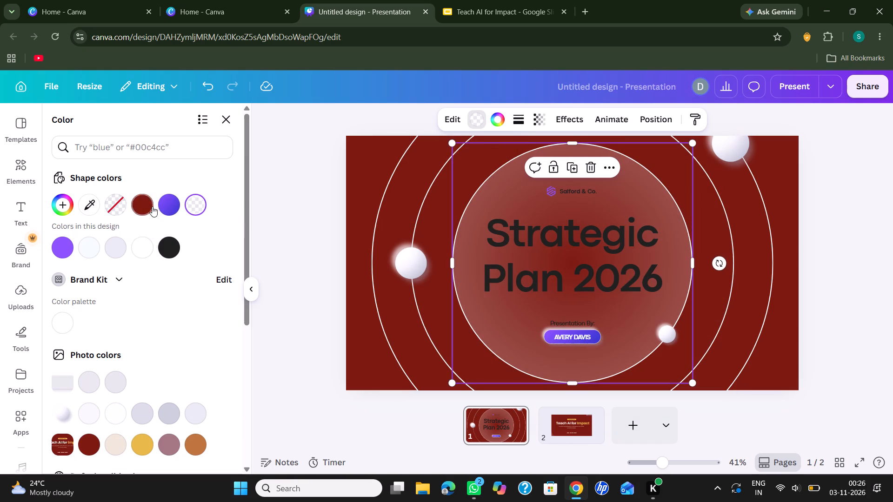
pyautogui.click(140, 205)
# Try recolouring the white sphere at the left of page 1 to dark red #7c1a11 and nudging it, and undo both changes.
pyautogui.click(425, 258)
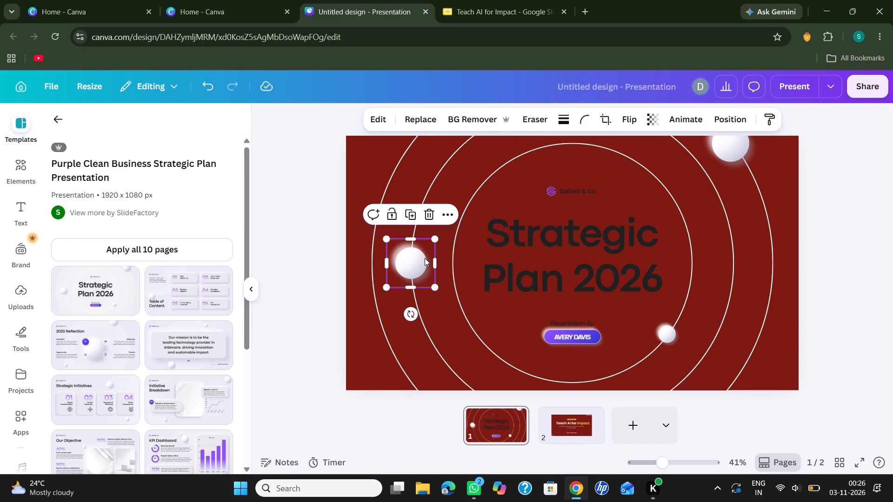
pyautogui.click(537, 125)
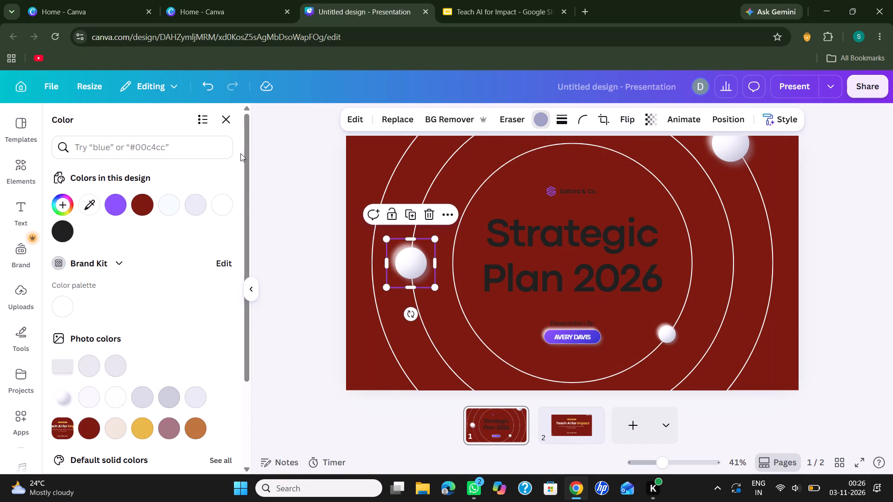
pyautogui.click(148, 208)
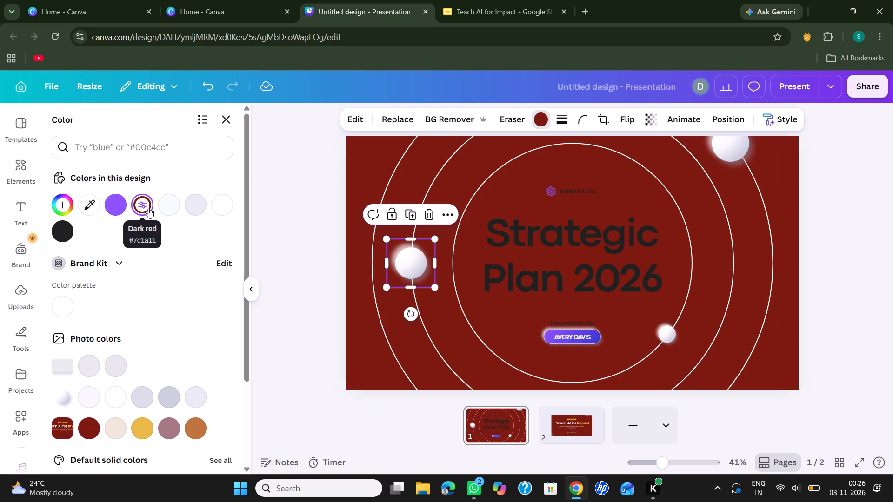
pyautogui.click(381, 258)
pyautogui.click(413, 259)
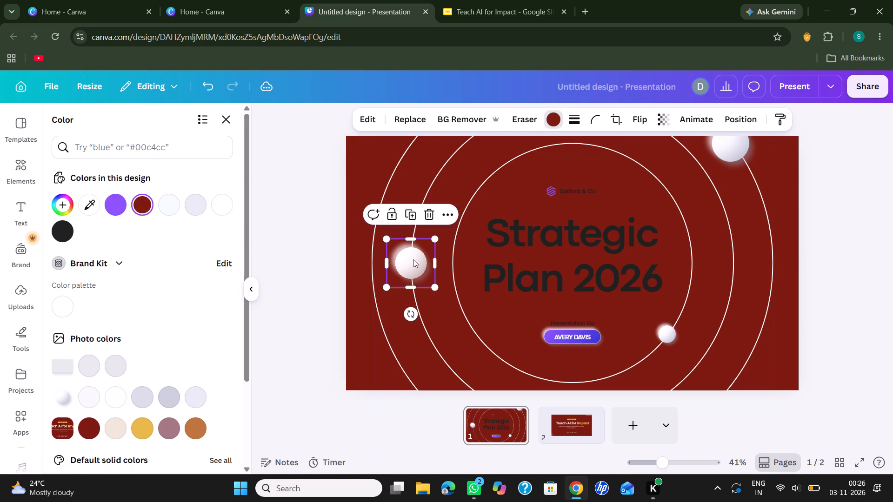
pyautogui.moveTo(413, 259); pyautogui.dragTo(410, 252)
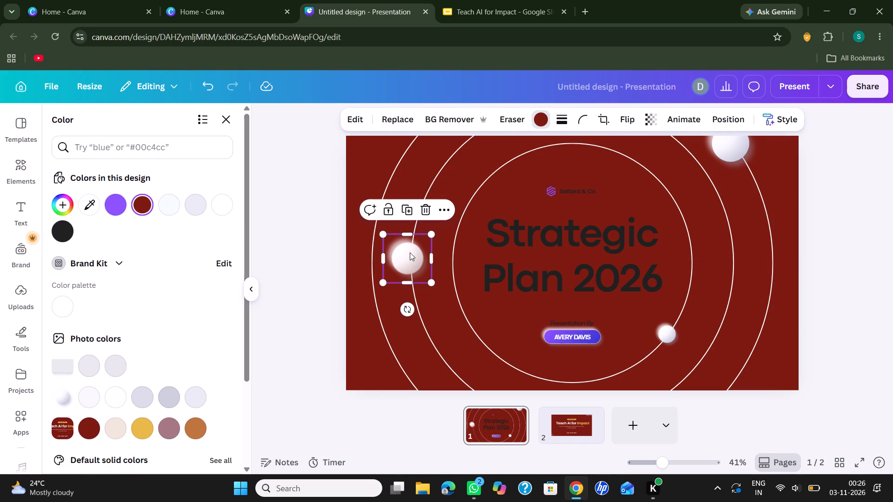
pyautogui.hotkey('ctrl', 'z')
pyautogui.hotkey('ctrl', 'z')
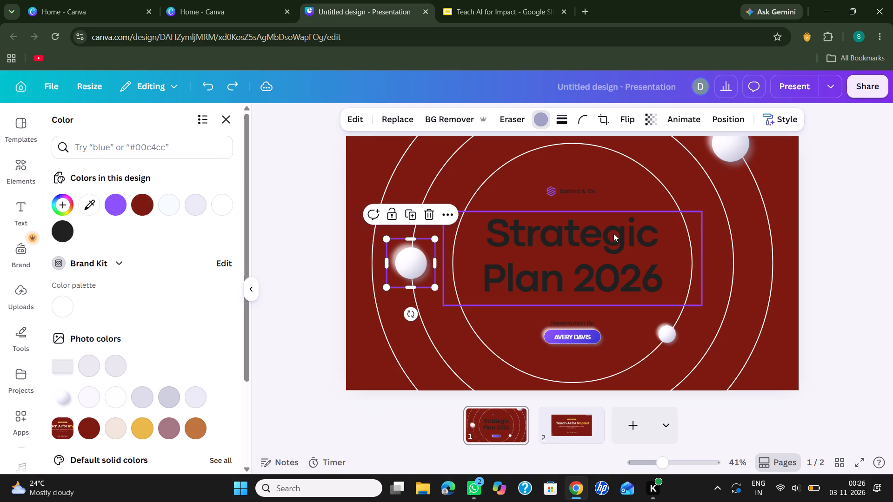
# Recolour the outline of the inner concentric circle on page 1 to the custom dark red #8A1919.
pyautogui.click(596, 236)
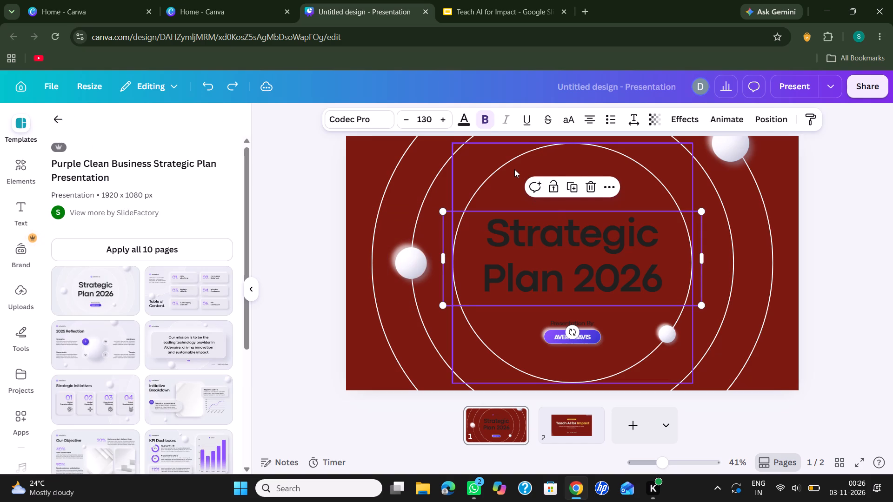
pyautogui.click(512, 168)
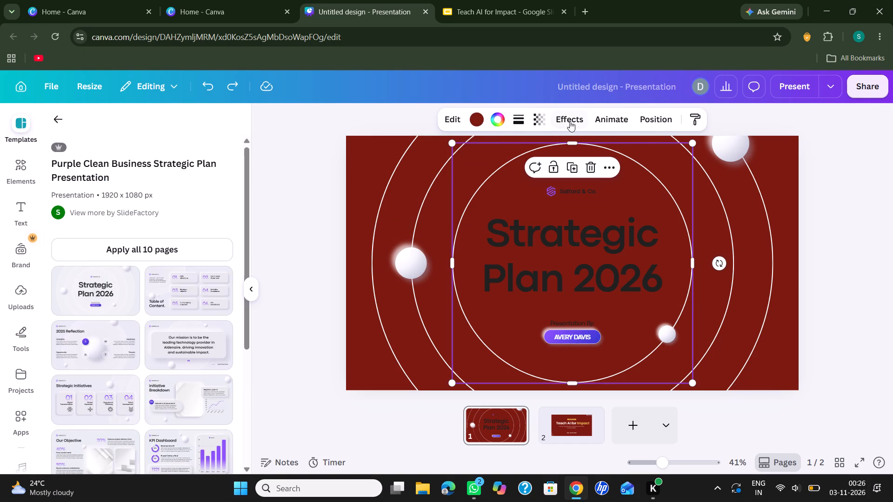
pyautogui.click(544, 118)
pyautogui.click(518, 121)
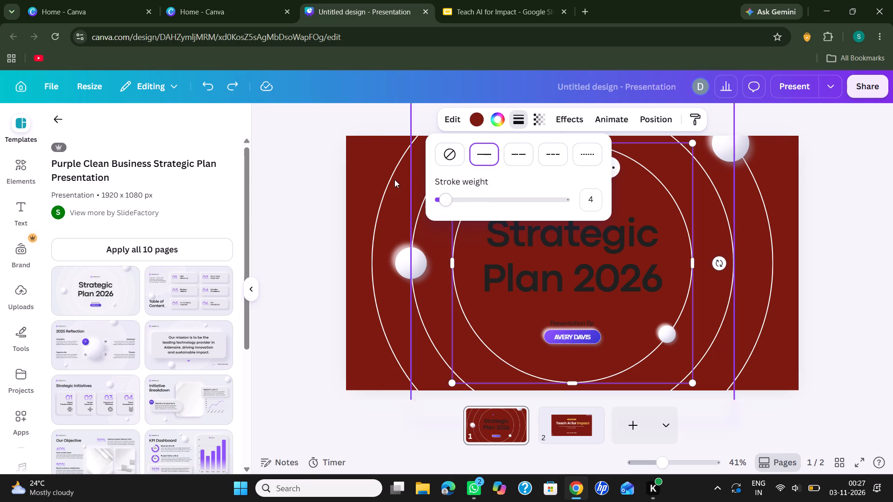
pyautogui.click(493, 118)
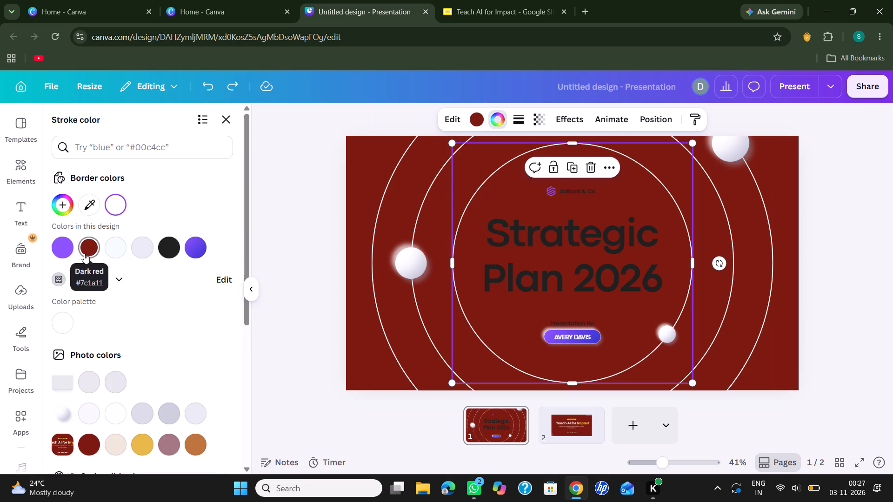
pyautogui.click(88, 249)
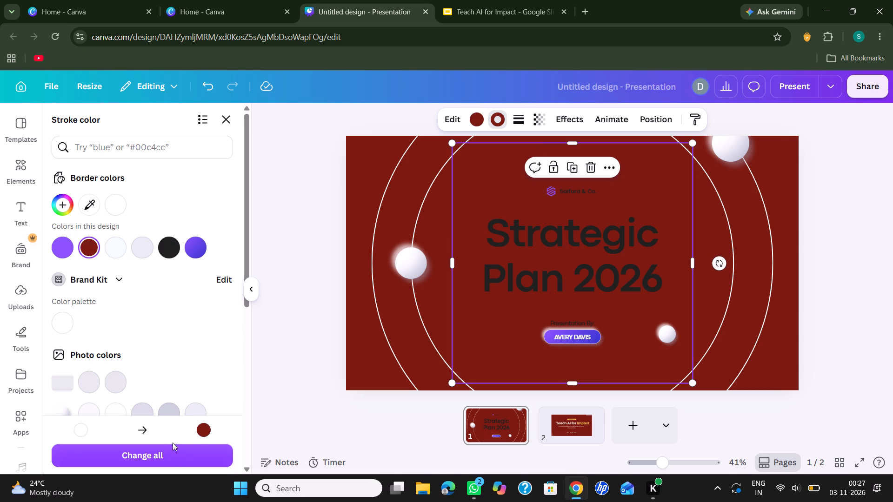
pyautogui.click(90, 208)
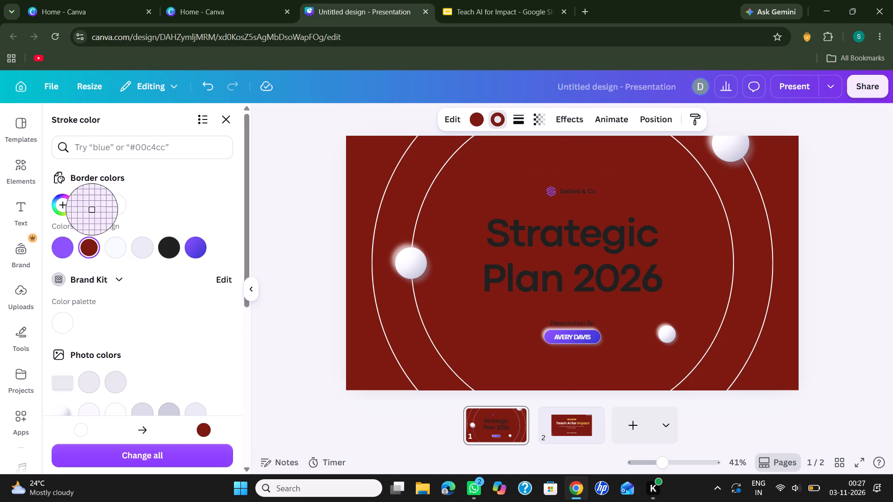
pyautogui.click(62, 204)
pyautogui.click(66, 203)
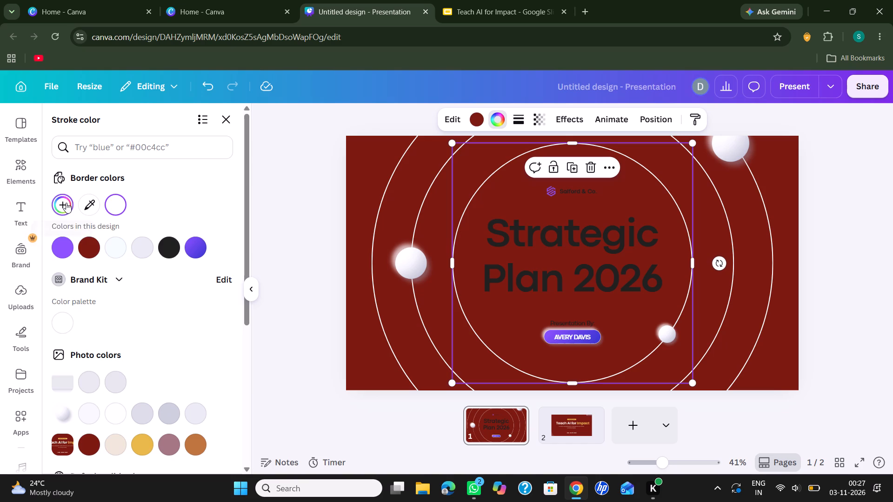
pyautogui.moveTo(119, 281); pyautogui.dragTo(142, 277)
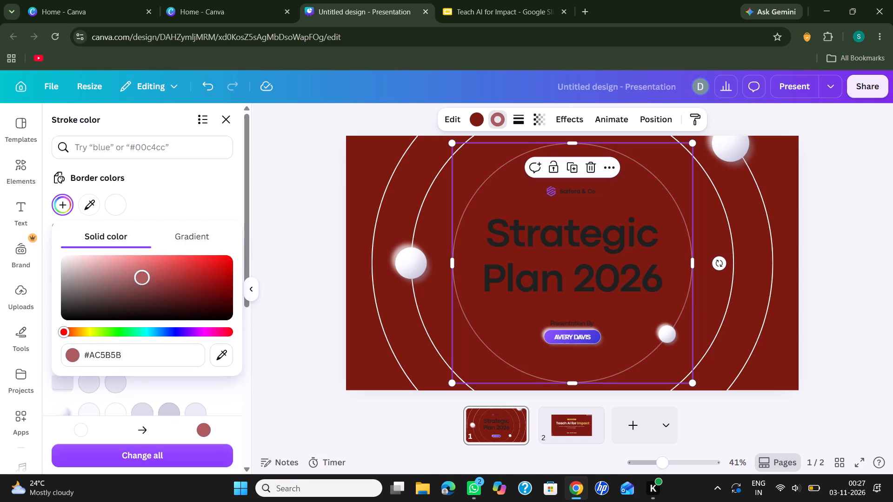
pyautogui.moveTo(142, 277); pyautogui.dragTo(185, 260)
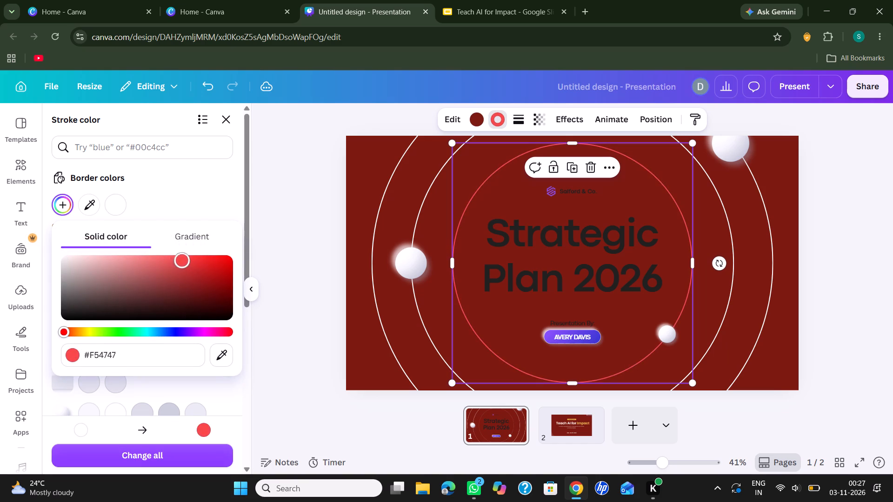
pyautogui.moveTo(185, 260); pyautogui.dragTo(201, 318)
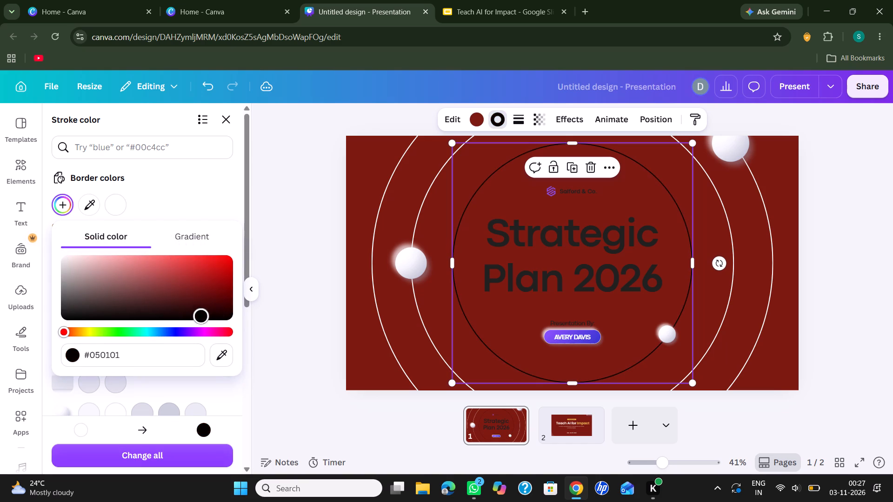
pyautogui.moveTo(201, 318); pyautogui.dragTo(202, 287)
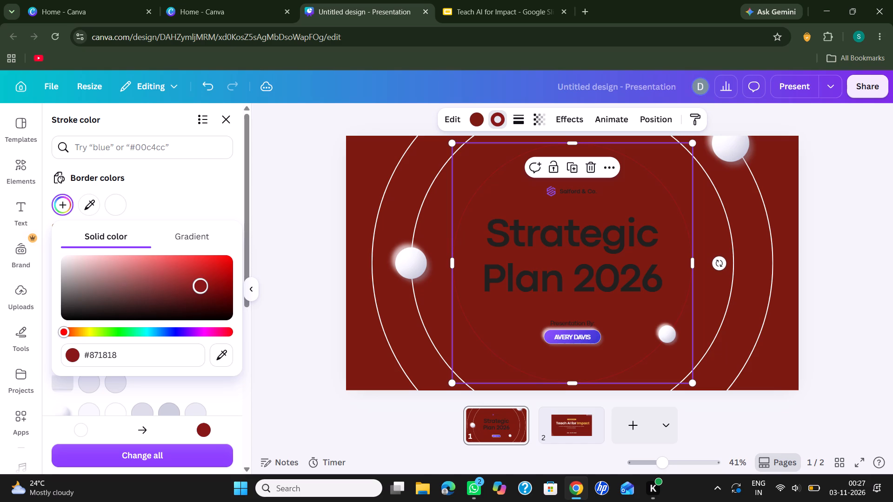
pyautogui.moveTo(202, 287); pyautogui.dragTo(203, 285)
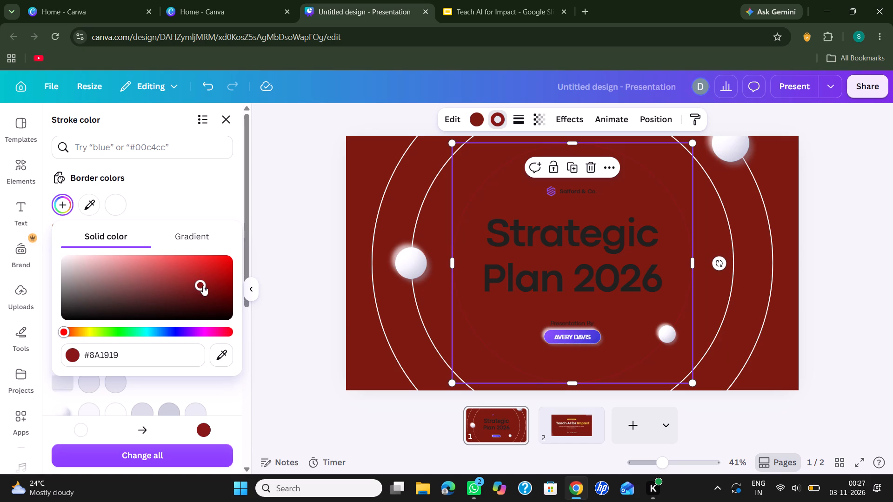
pyautogui.click(413, 365)
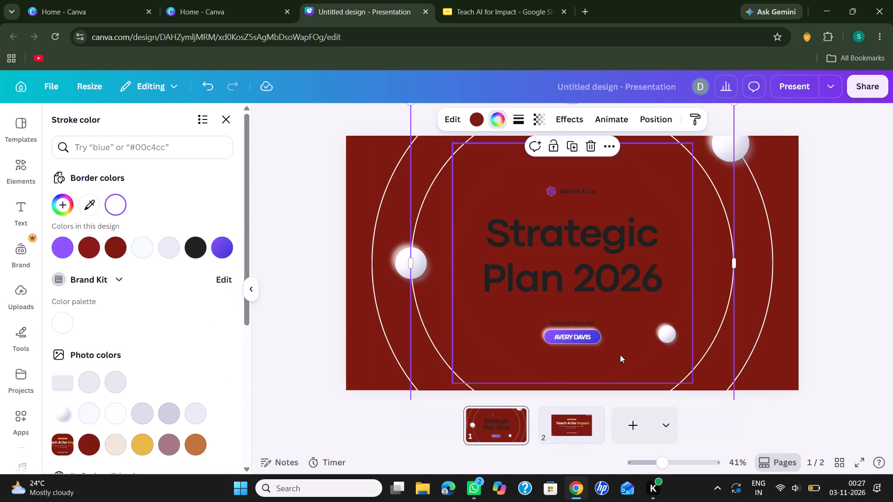
# Leave the Strategic Plan template's pages and search the presentation templates for "marron".
pyautogui.click(28, 138)
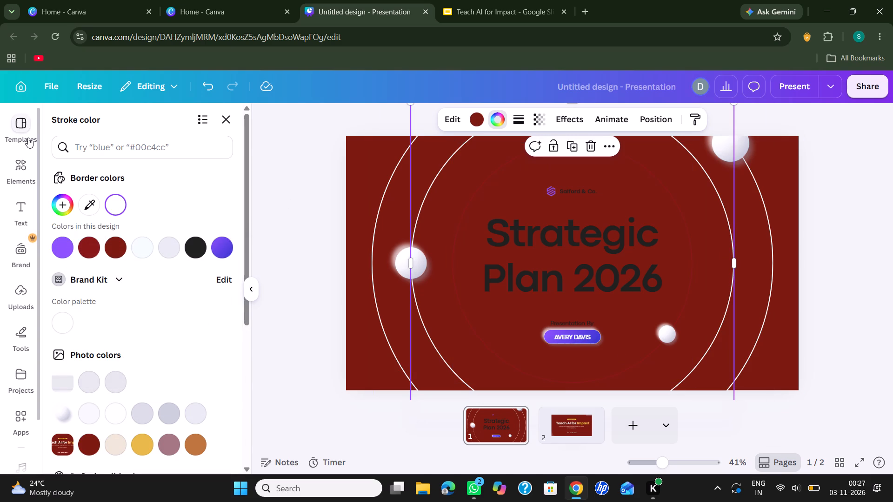
pyautogui.click(57, 124)
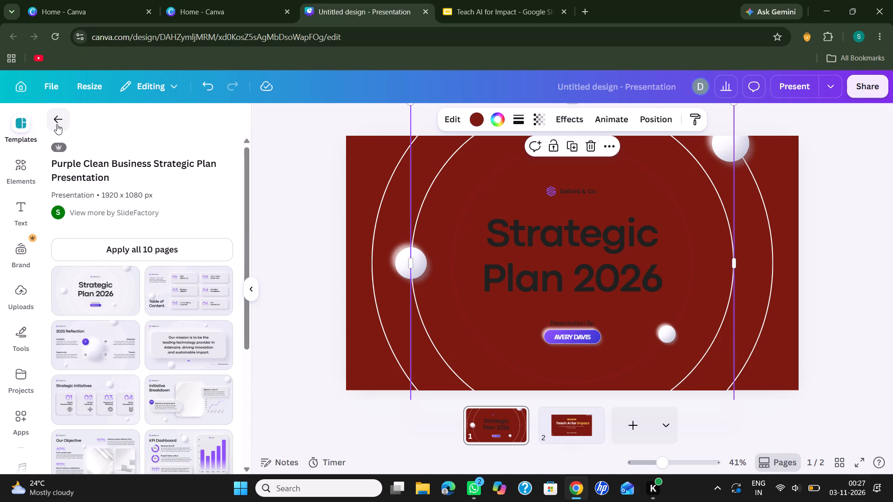
pyautogui.scroll(-4, 169, 254)
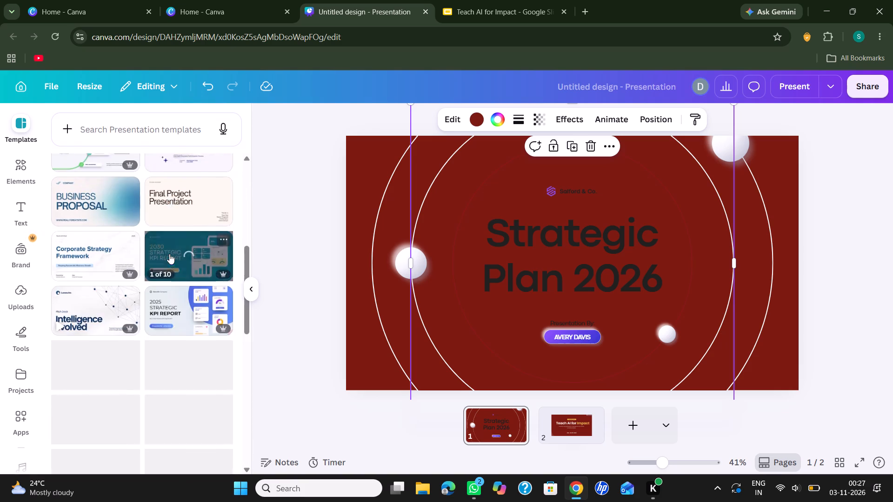
pyautogui.scroll(-2, 169, 254)
pyautogui.click(172, 133)
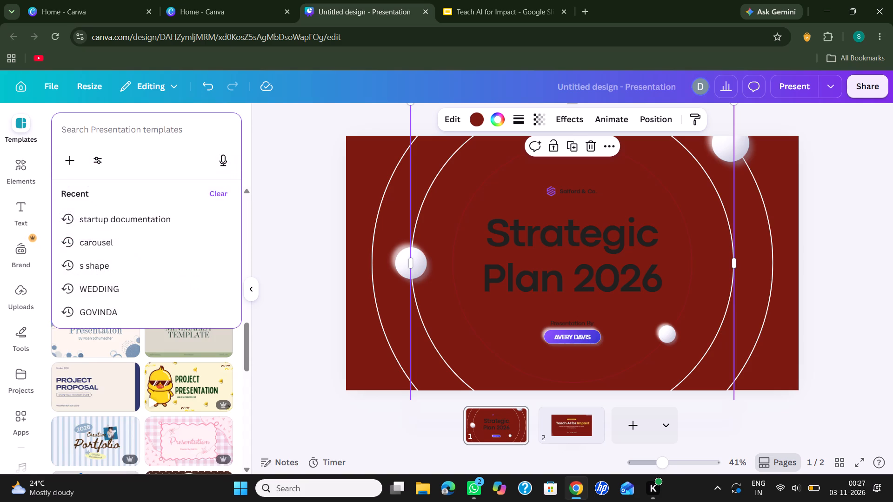
pyautogui.write('marron')
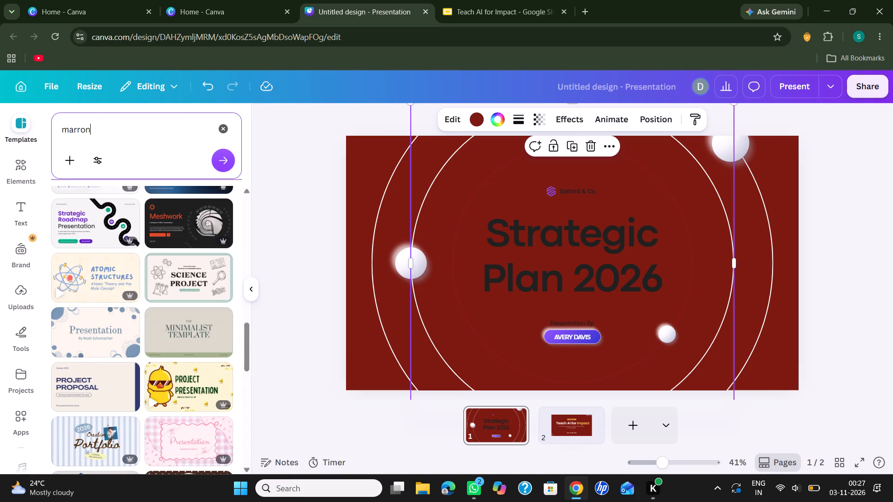
pyautogui.press('Return')
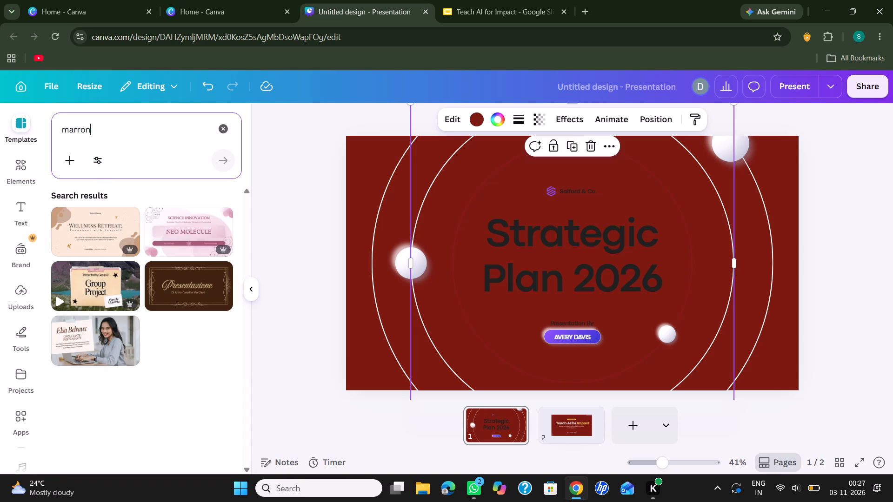
pyautogui.scroll(-2, 136, 276)
# Clear the template search, search the presentation templates for "teach" instead and look through the designs.
pyautogui.click(221, 123)
pyautogui.click(170, 141)
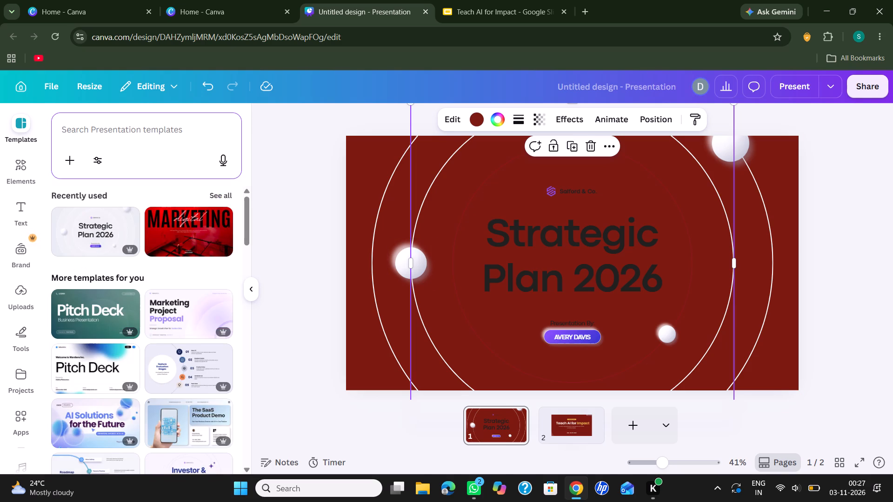
pyautogui.write('teach')
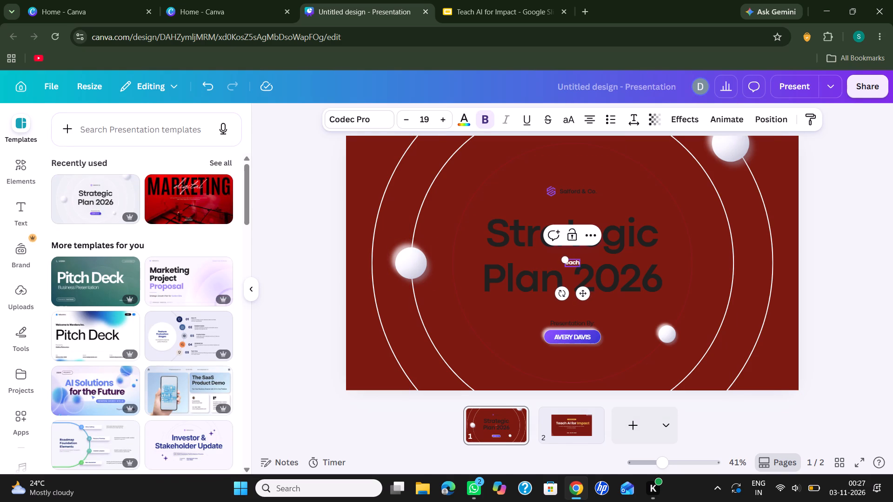
pyautogui.click(128, 139)
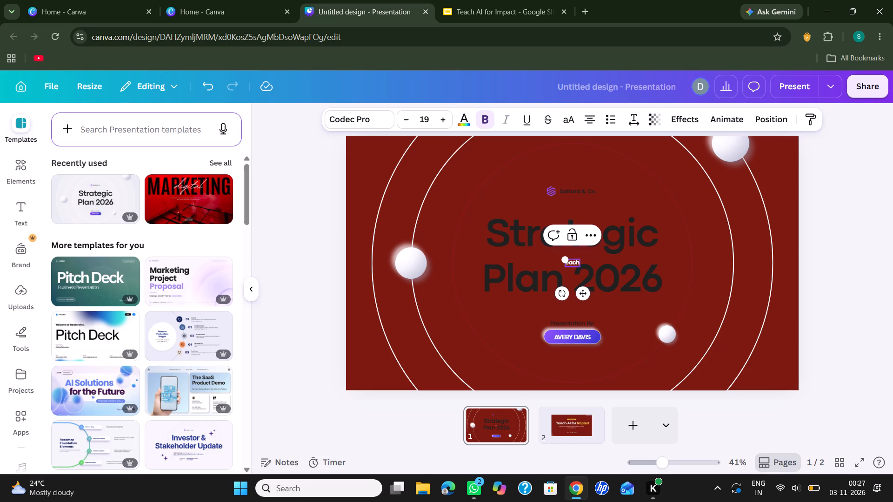
pyautogui.write('tea')
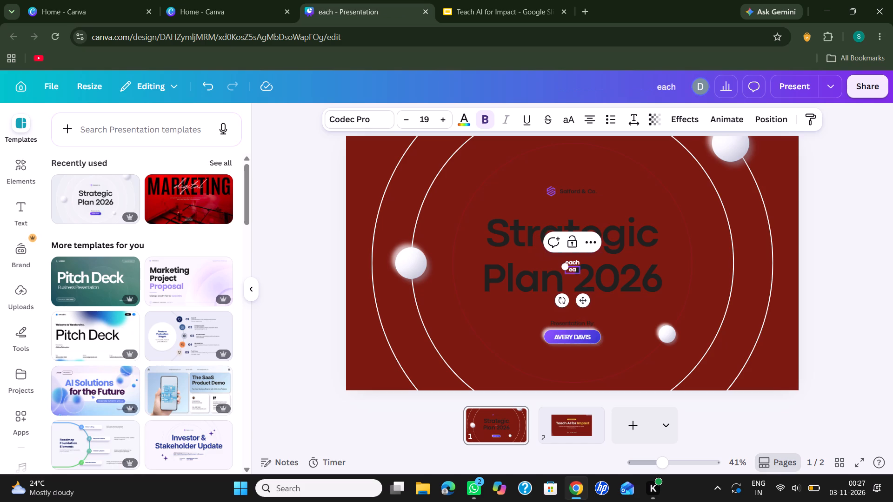
pyautogui.click(128, 139)
pyautogui.doubleClick(128, 132)
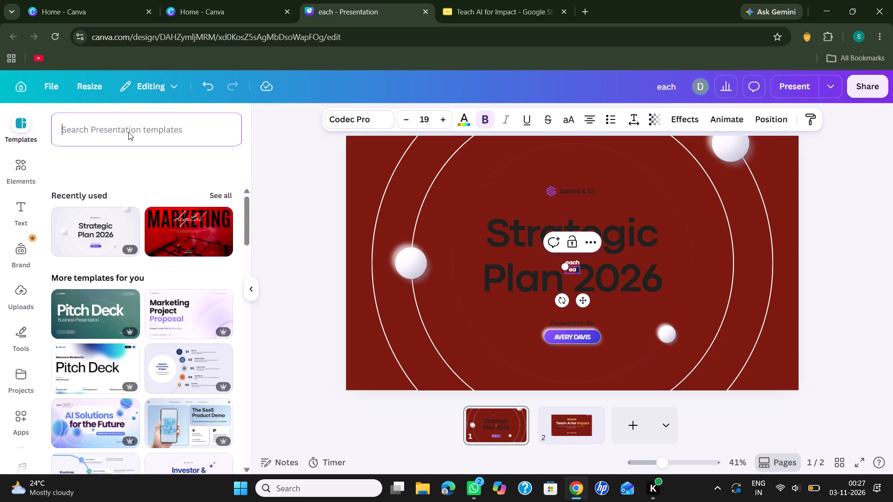
pyautogui.write('tea')
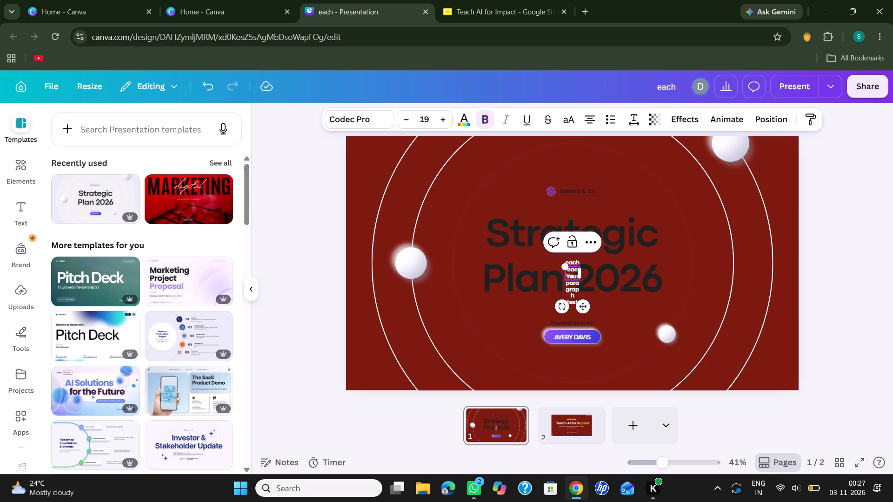
pyautogui.click(140, 122)
pyautogui.write('teach')
pyautogui.press('Return')
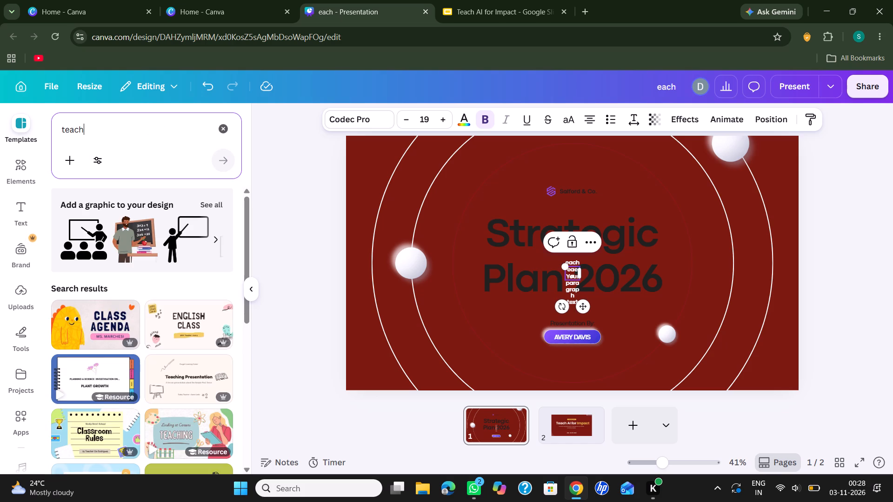
pyautogui.scroll(-5, 222, 367)
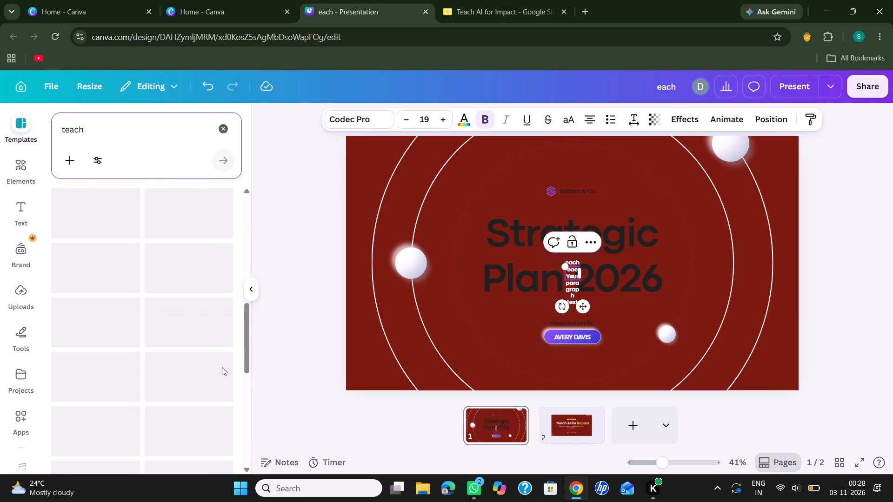
pyautogui.tripleClick(167, 124)
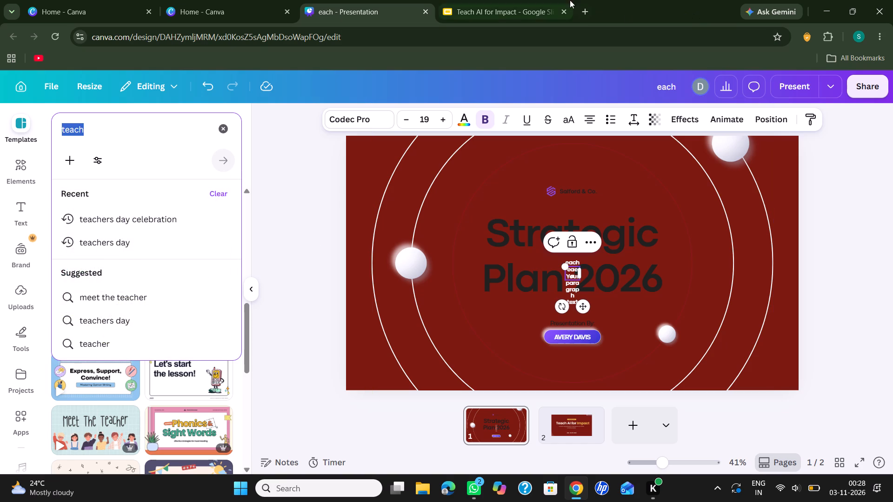
# Search Google in a new browser tab for "classy maroon color slides".
pyautogui.click(590, 13)
pyautogui.write('classym')
pyautogui.press('BackSpace')
pyautogui.press('space')
pyautogui.write('maroon color slides')
pyautogui.press('Return')
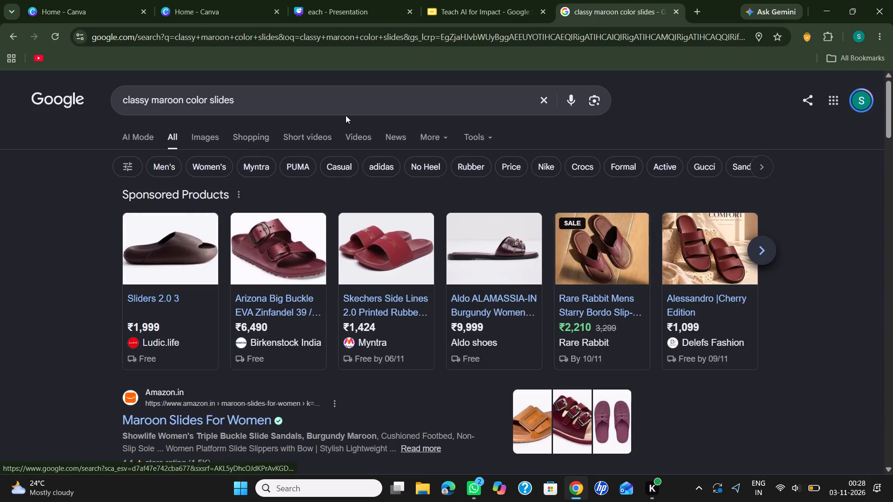
# Refine the Google search to "classy maroon color presentation slides".
pyautogui.click(345, 107)
pyautogui.press('BackSpace')
pyautogui.press('BackSpace')
pyautogui.press('BackSpace')
pyautogui.press('BackSpace')
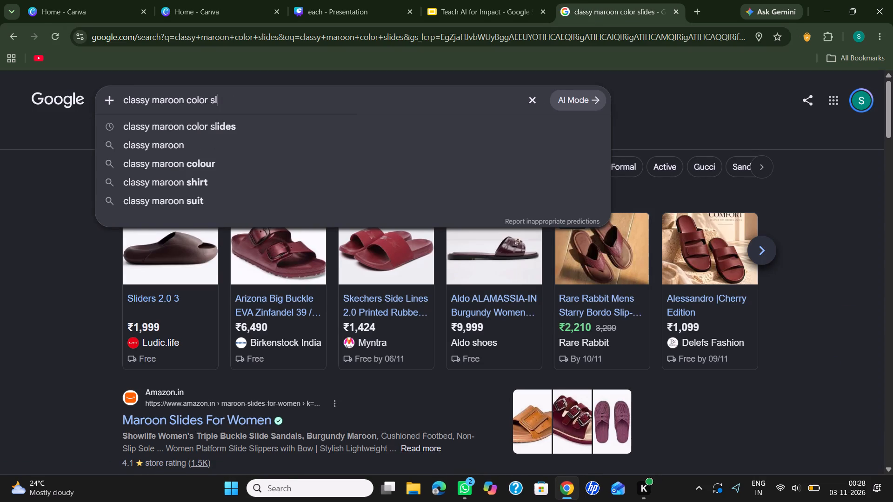
pyautogui.press('BackSpace')
pyautogui.press('BackSpace')
pyautogui.write('presen')
pyautogui.press('Down')
pyautogui.press('Return')
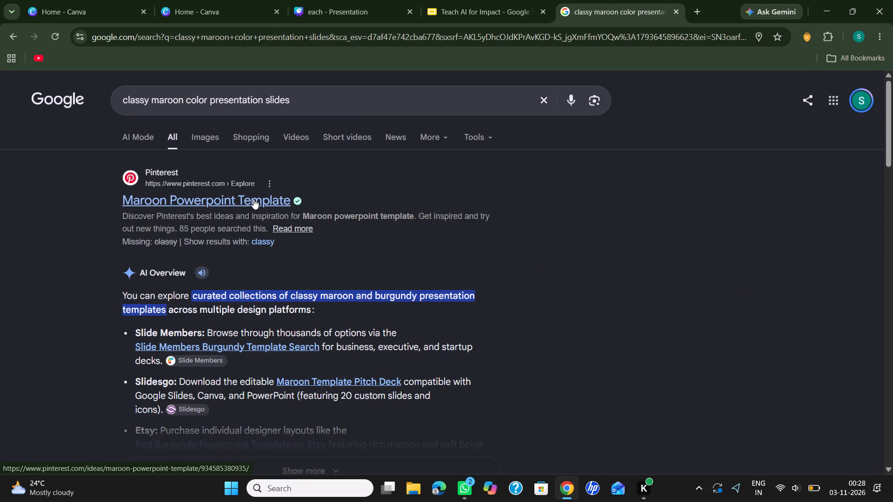
# Open Pinterest's Maroon Powerpoint Template result and browse its slide designs for inspiration.
pyautogui.click(253, 199)
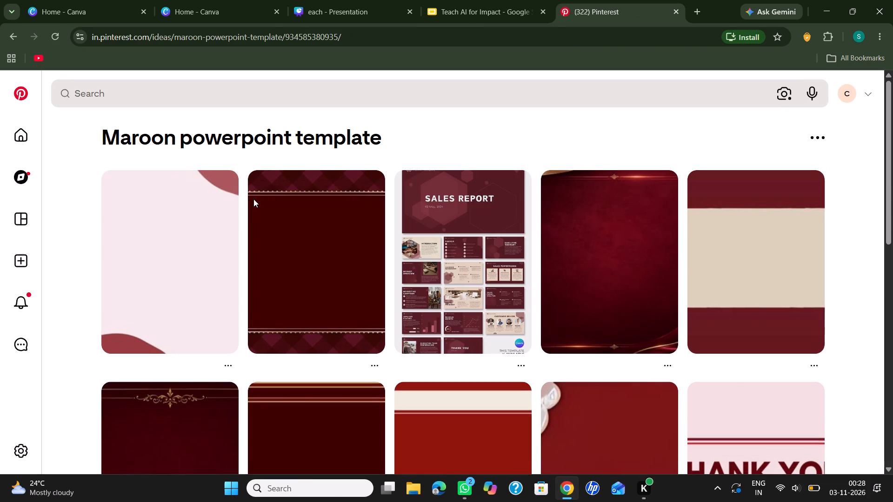
pyautogui.scroll(-2, 253, 199)
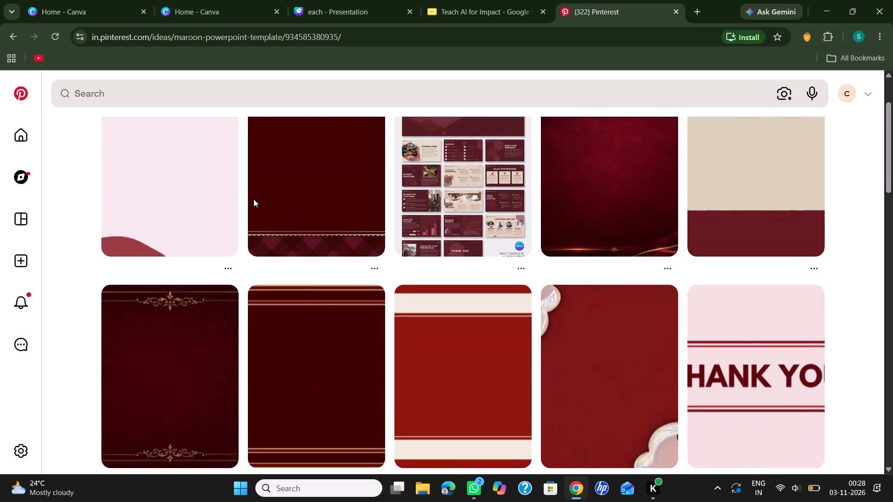
pyautogui.scroll(-6, 253, 199)
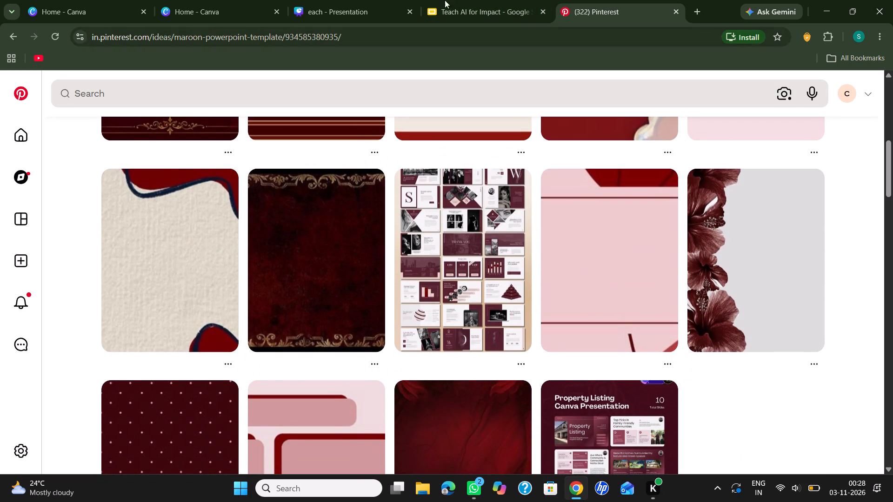
# Return to the Canva presentation, add a third page and fill its background with the bright maroon already used in the design.
pyautogui.click(471, 0)
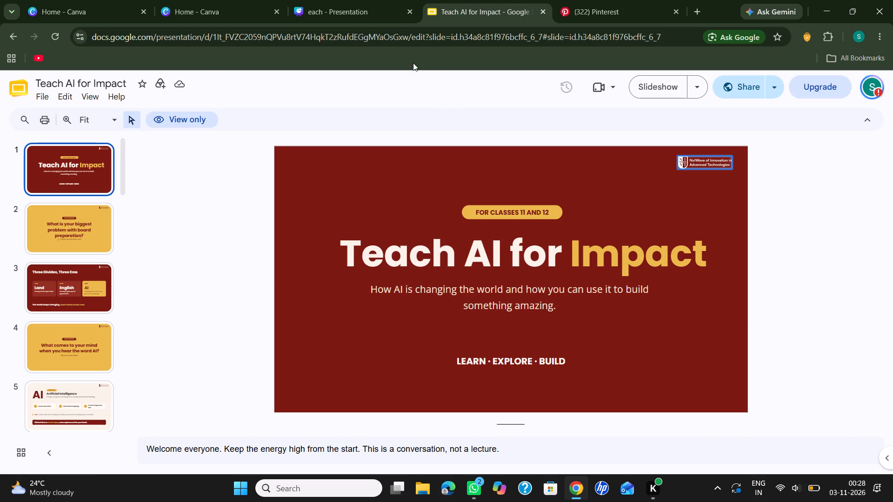
pyautogui.click(358, 16)
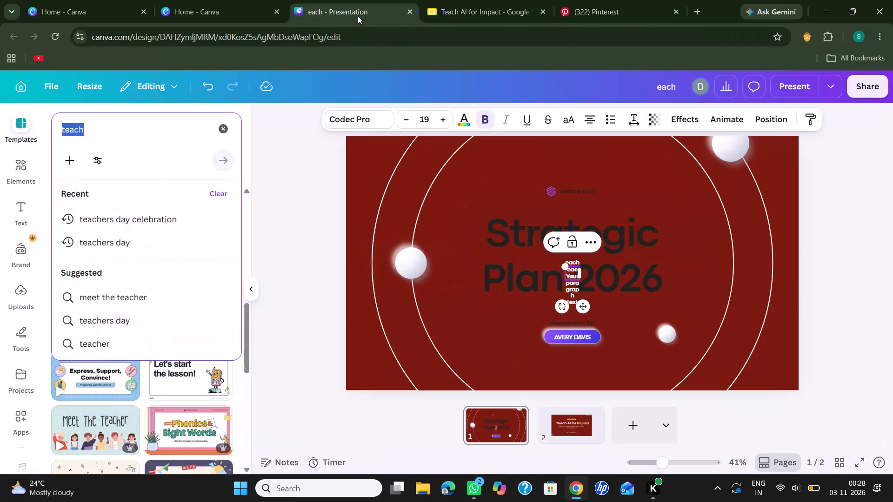
pyautogui.click(634, 425)
pyautogui.click(498, 242)
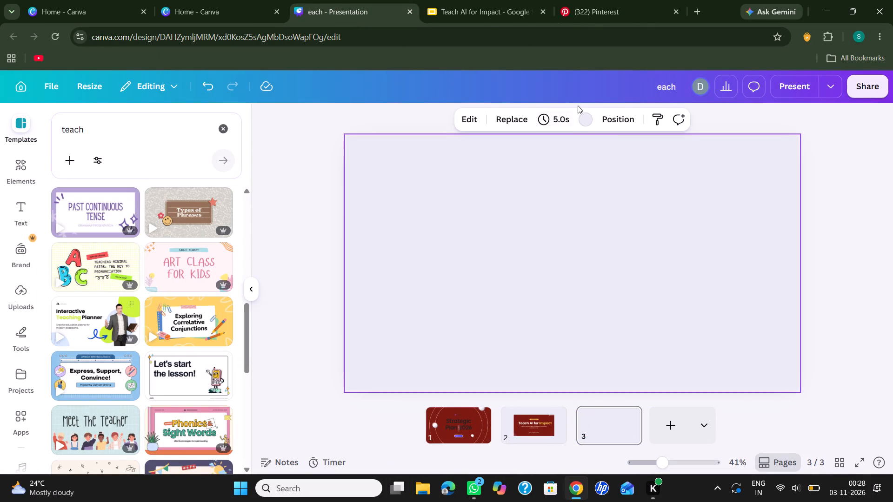
pyautogui.click(582, 119)
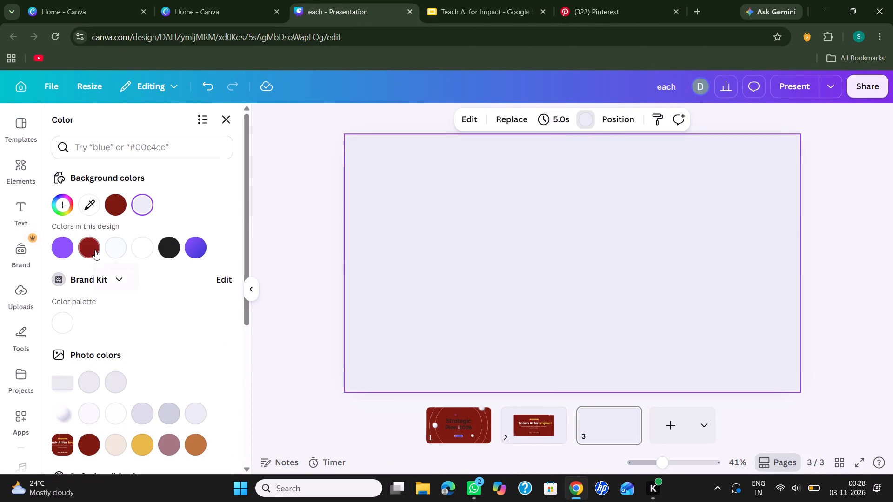
pyautogui.click(95, 250)
pyautogui.click(556, 321)
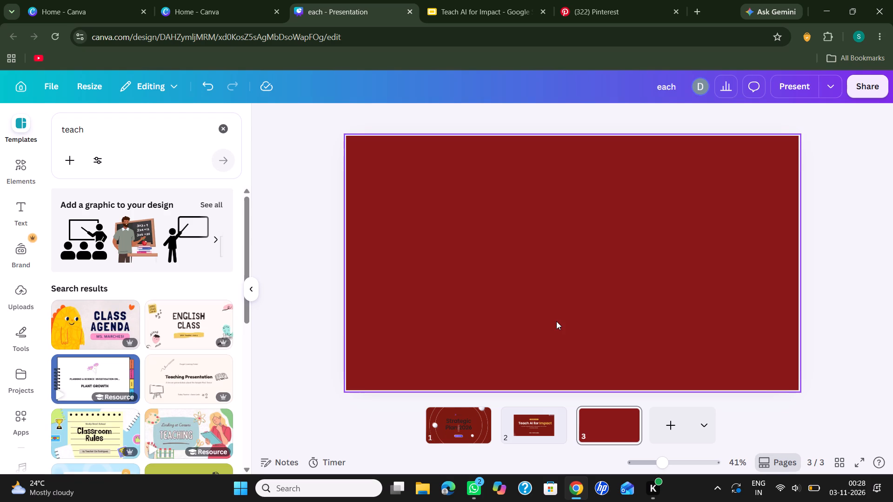
# Add a text box on the maroon page reading "Teach Ai for Impact".
pyautogui.click(543, 275)
pyautogui.press('t')
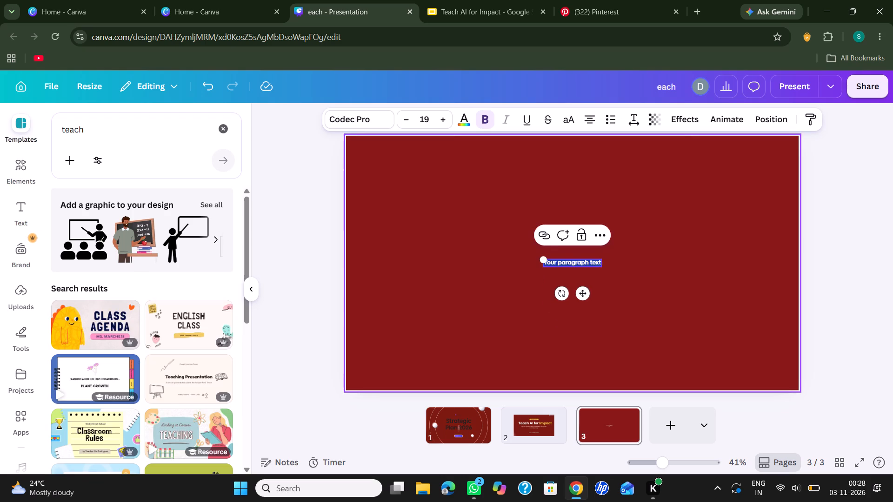
pyautogui.write('Tea')
pyautogui.write('ch Ai for Impact')
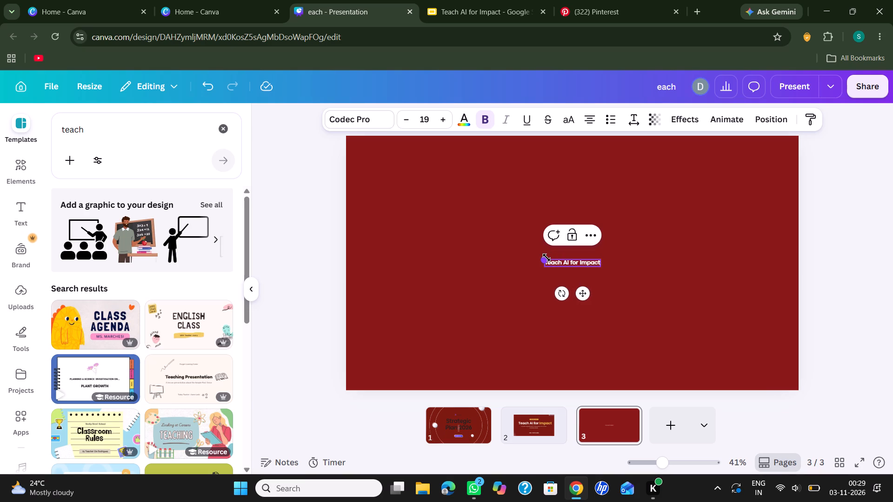
# Enlarge the title text to about font size 116 and place it near the centre of the page.
pyautogui.moveTo(546, 258); pyautogui.dragTo(355, 202)
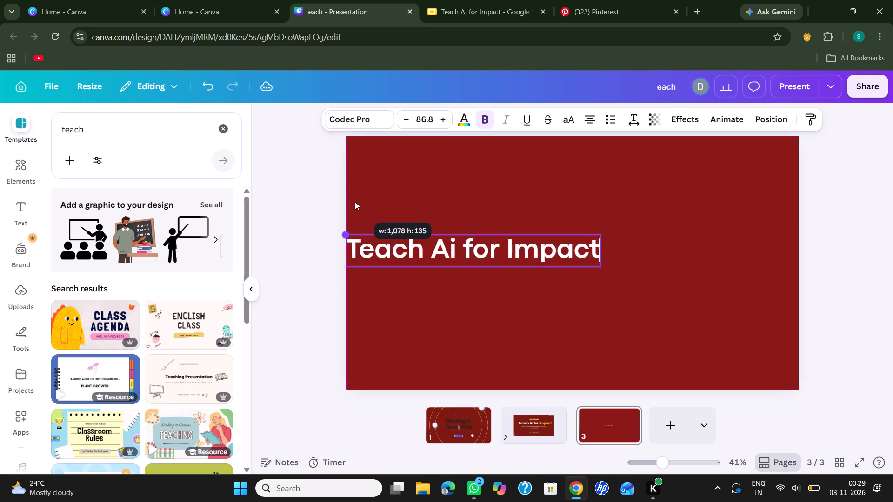
pyautogui.moveTo(482, 291); pyautogui.dragTo(605, 287)
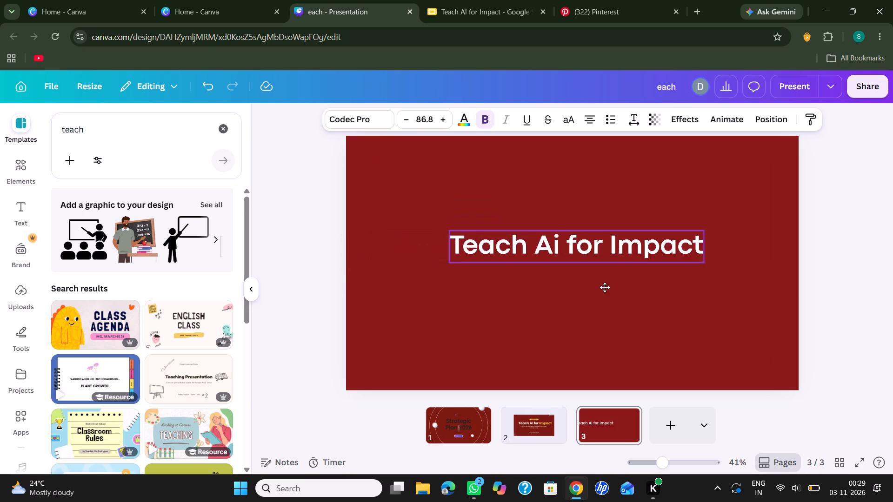
pyautogui.moveTo(605, 287); pyautogui.dragTo(578, 296)
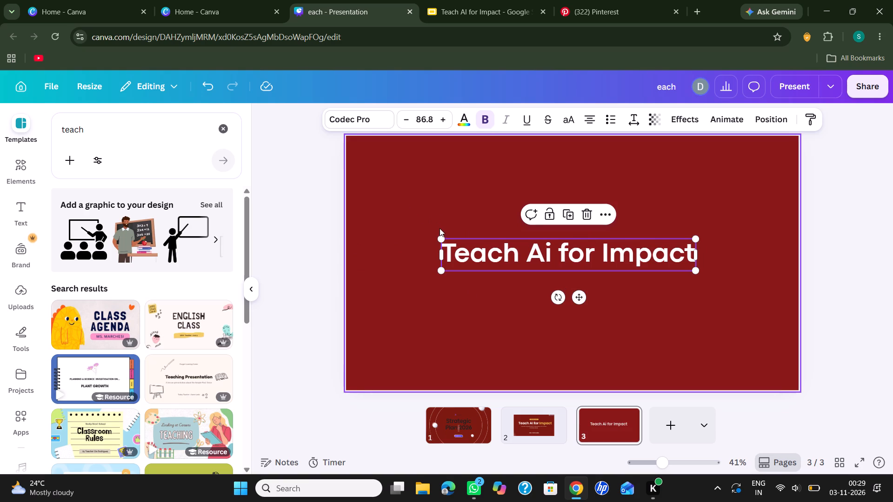
pyautogui.moveTo(440, 236); pyautogui.dragTo(357, 211)
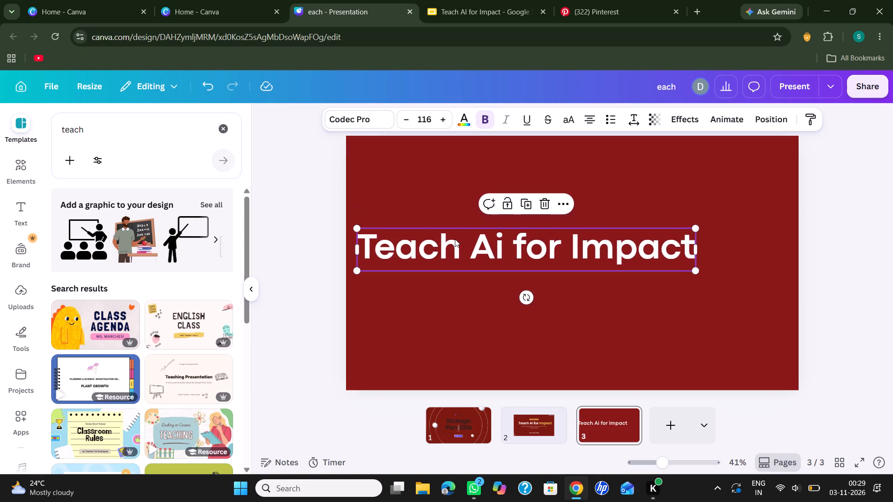
pyautogui.moveTo(457, 239); pyautogui.dragTo(515, 244)
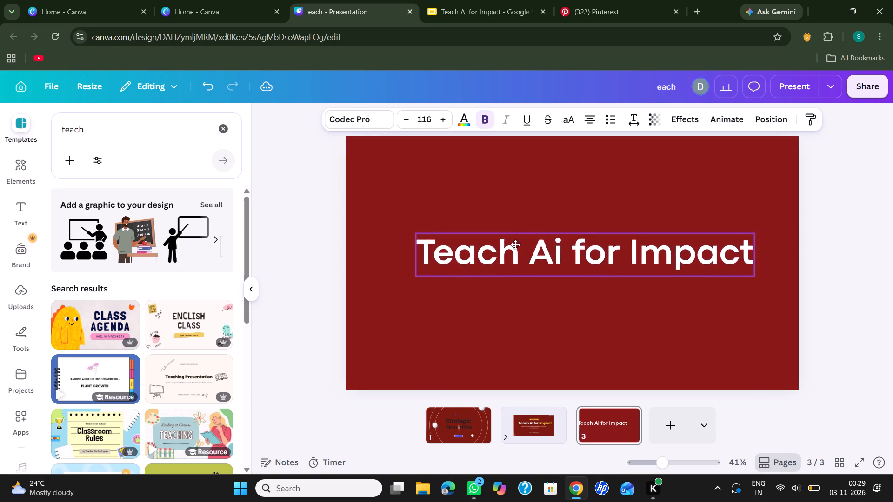
pyautogui.moveTo(515, 244); pyautogui.dragTo(512, 242)
pyautogui.click(557, 332)
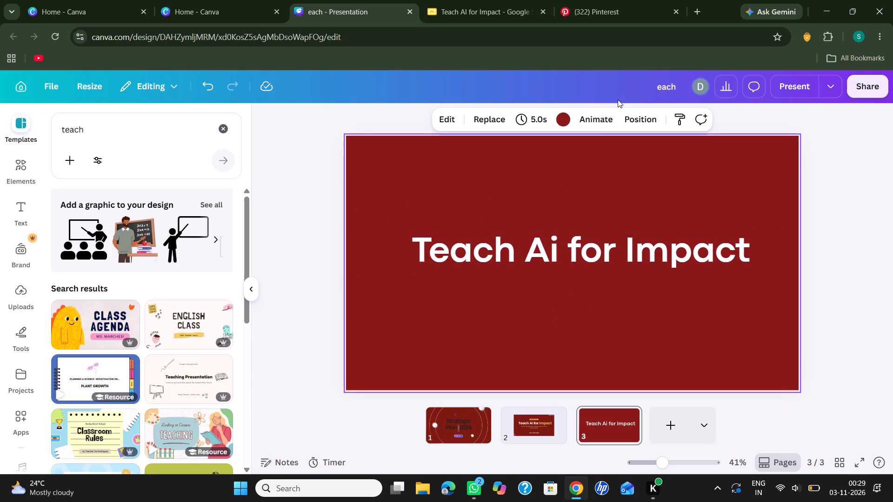
# Compare the title with the Google Slides original and correct "Ai" to "AI" in the Canva text.
pyautogui.click(482, 1)
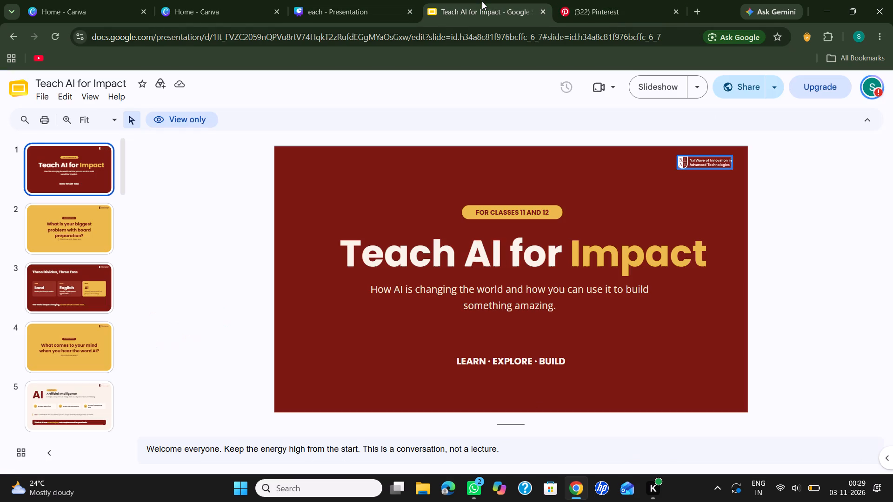
pyautogui.click(385, 0)
pyautogui.doubleClick(536, 251)
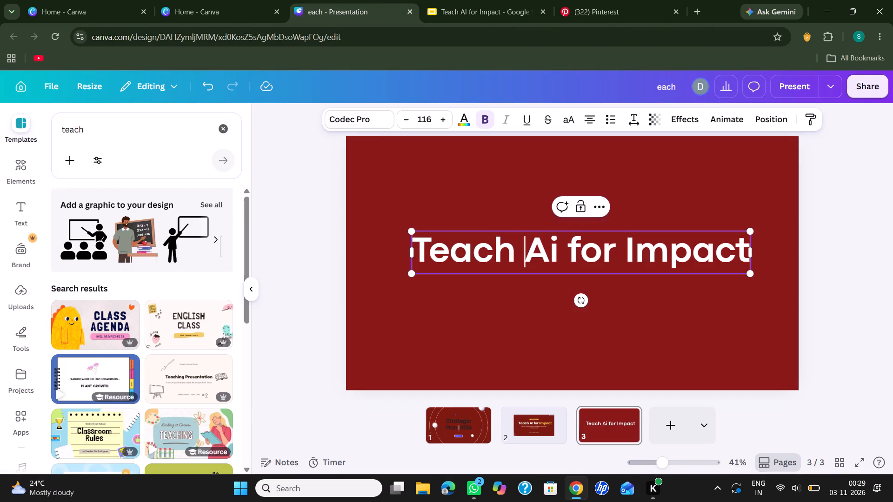
pyautogui.click(560, 250)
pyautogui.press('BackSpace')
pyautogui.hotkey('shift', 'i')
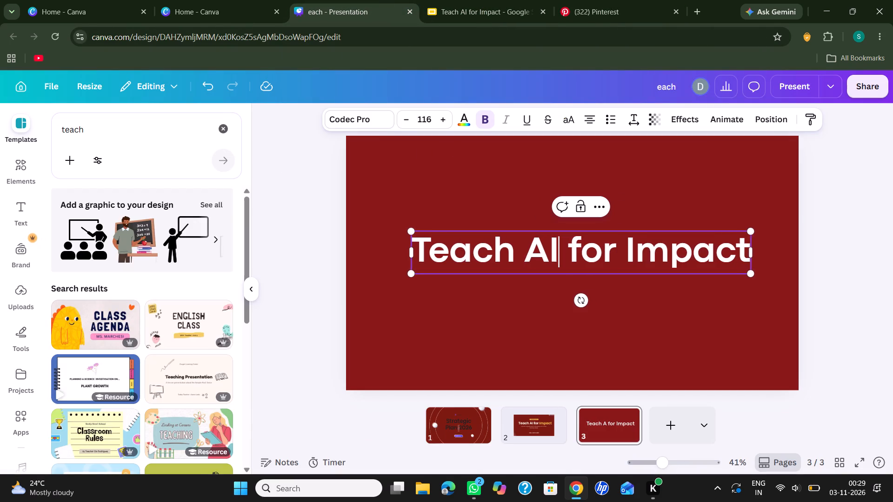
pyautogui.click(555, 306)
# Move the title slightly so it sits horizontally centred on the page.
pyautogui.moveTo(569, 270); pyautogui.dragTo(563, 269)
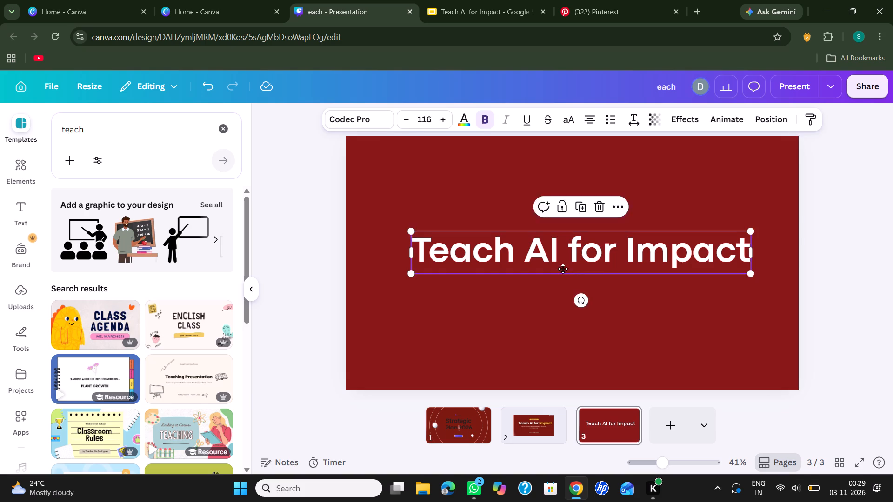
pyautogui.moveTo(563, 269); pyautogui.dragTo(563, 269)
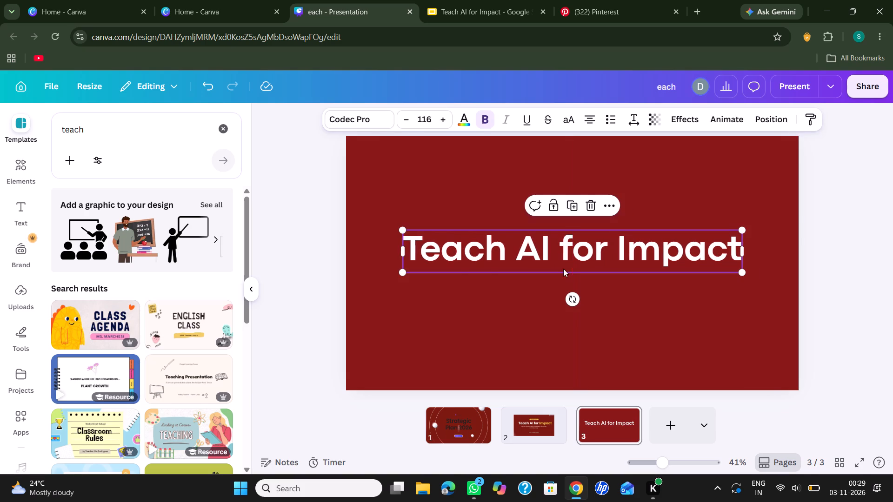
# Recolour the word "Impact" in the title with the golden yellow from the reference slide's photo colours.
pyautogui.doubleClick(621, 247)
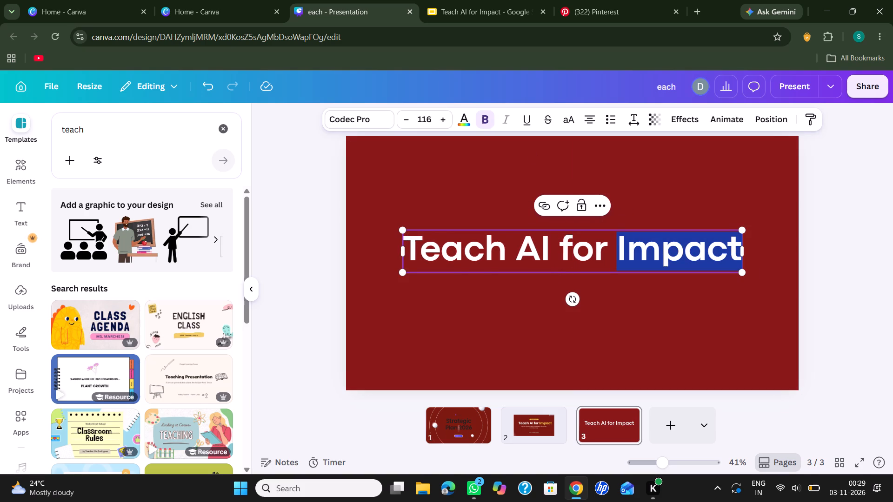
pyautogui.click(466, 116)
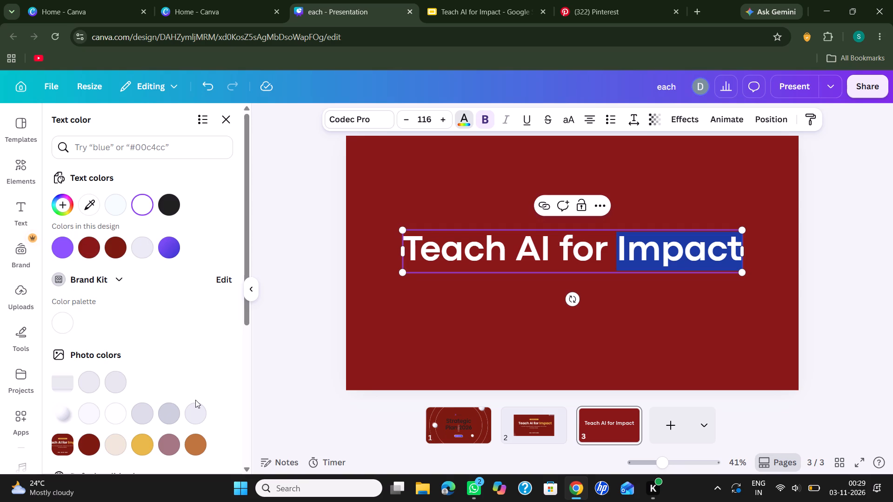
pyautogui.click(143, 443)
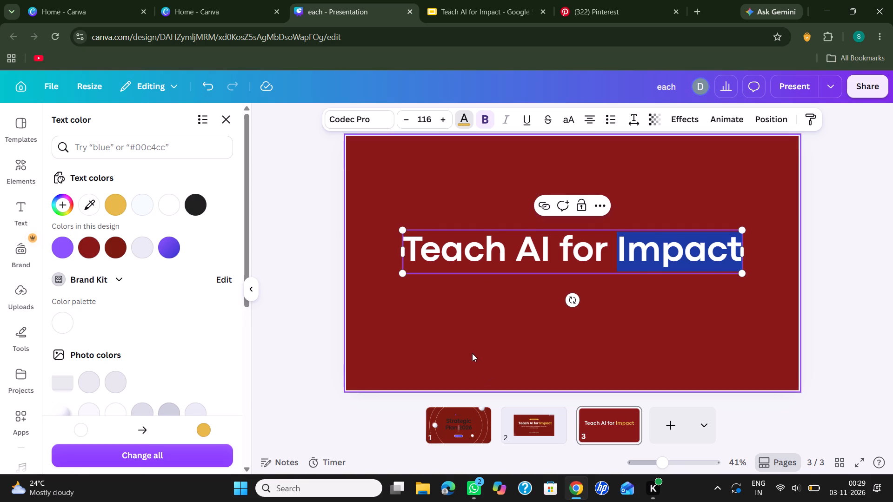
pyautogui.click(472, 353)
pyautogui.click(472, 353)
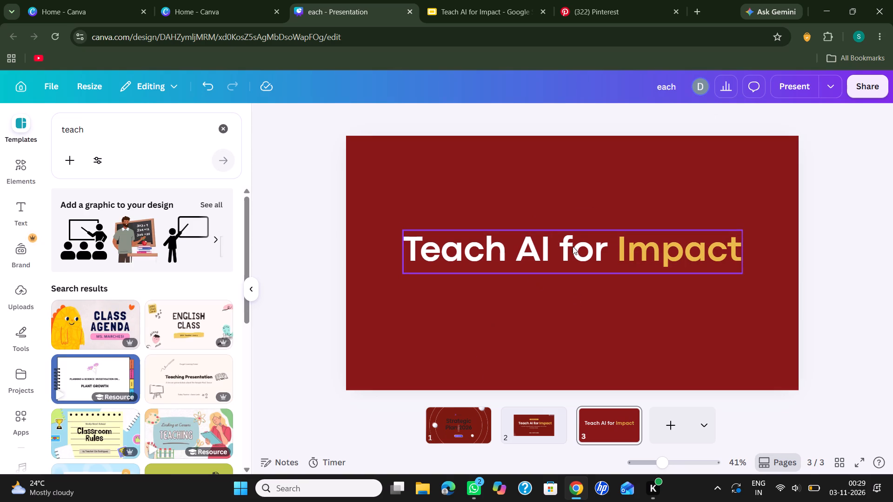
pyautogui.click(573, 246)
pyautogui.click(557, 307)
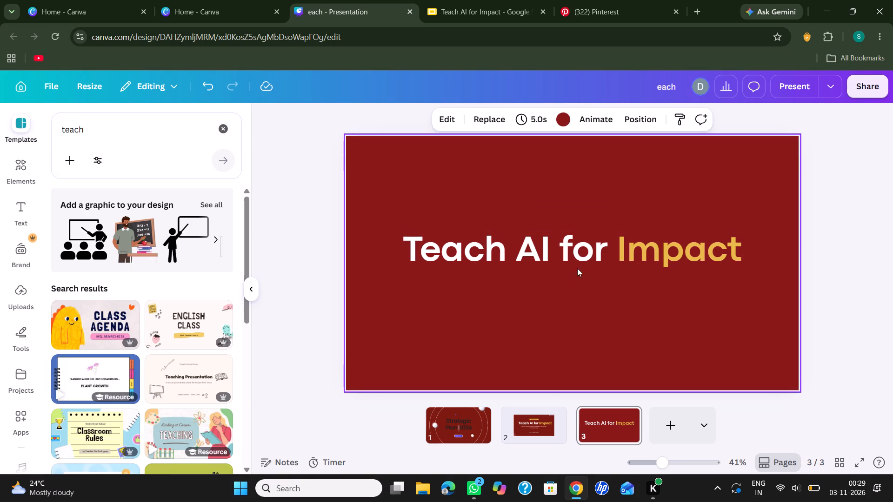
# Change the title's text alignment to justified and open its letter and line spacing settings.
pyautogui.click(580, 259)
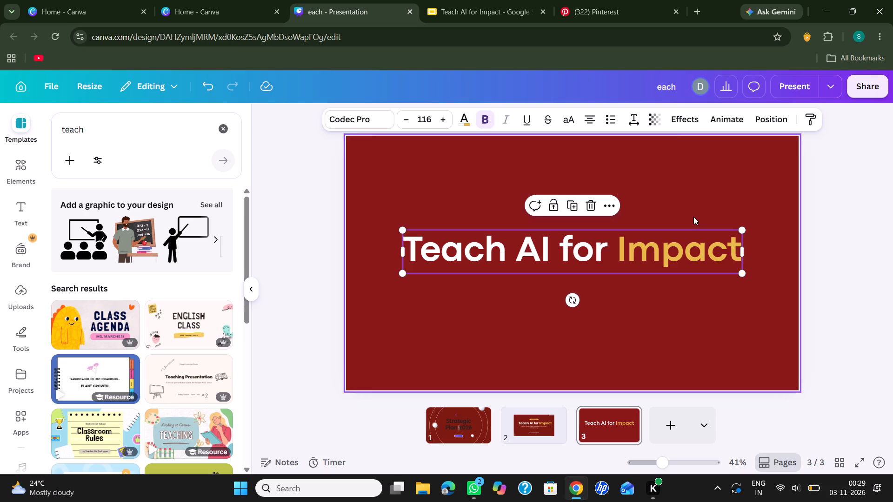
pyautogui.click(639, 119)
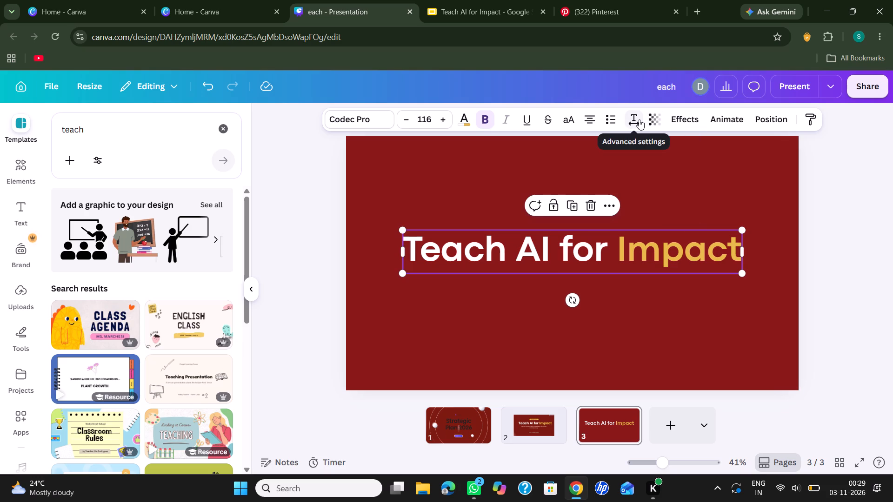
pyautogui.click(586, 119)
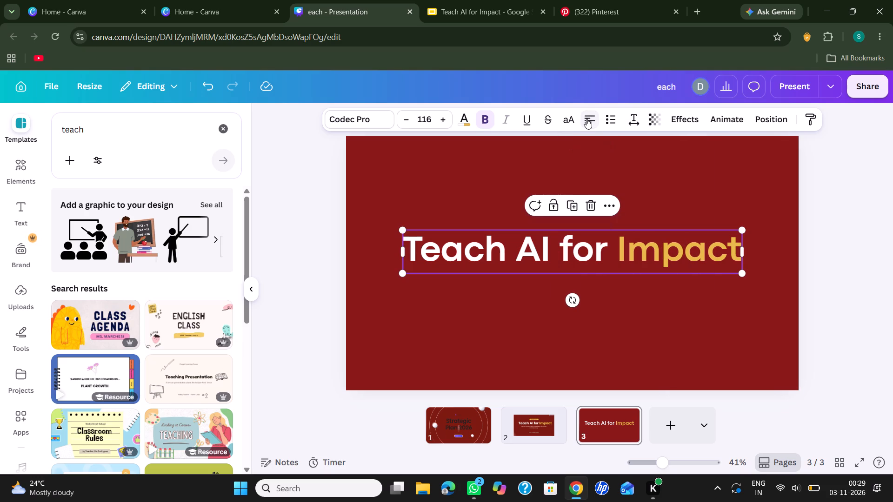
pyautogui.click(586, 119)
pyautogui.click(636, 115)
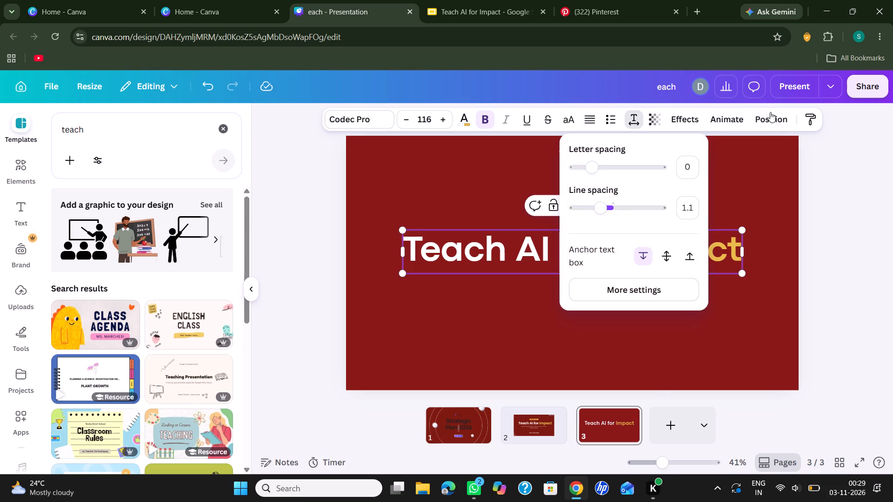
# Align the title to the middle and centre of the page using the Position settings.
pyautogui.click(769, 115)
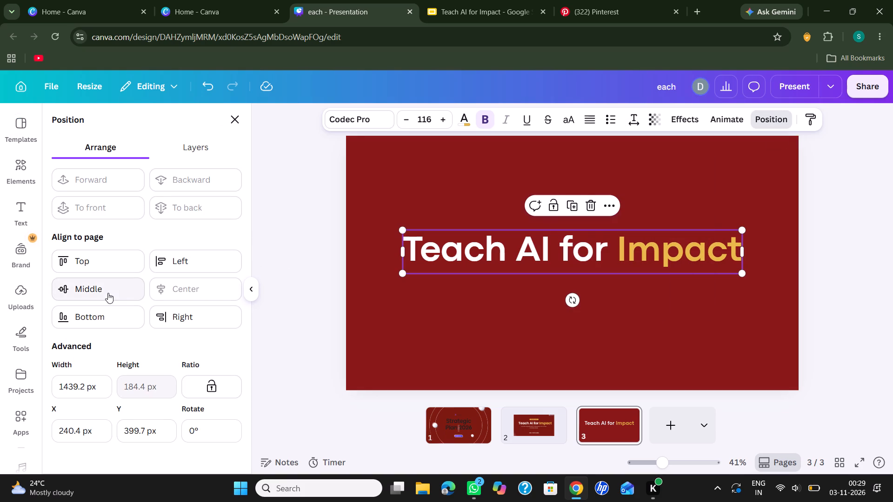
pyautogui.click(190, 287)
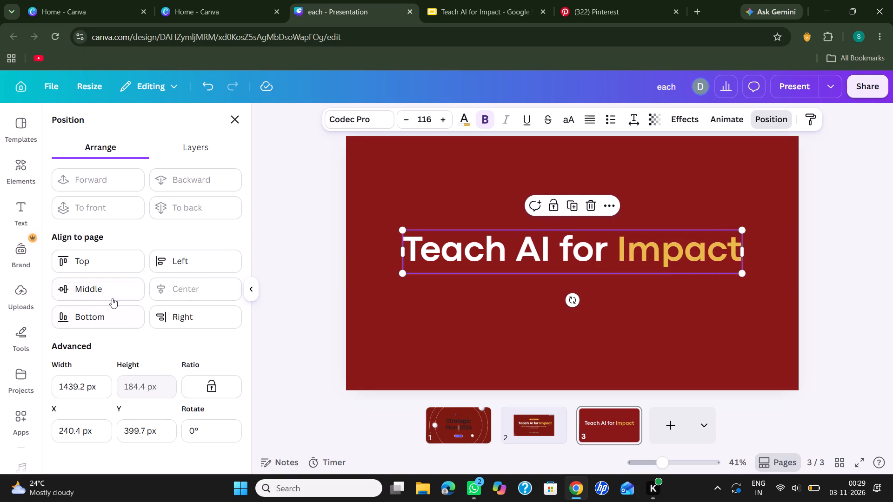
pyautogui.click(112, 298)
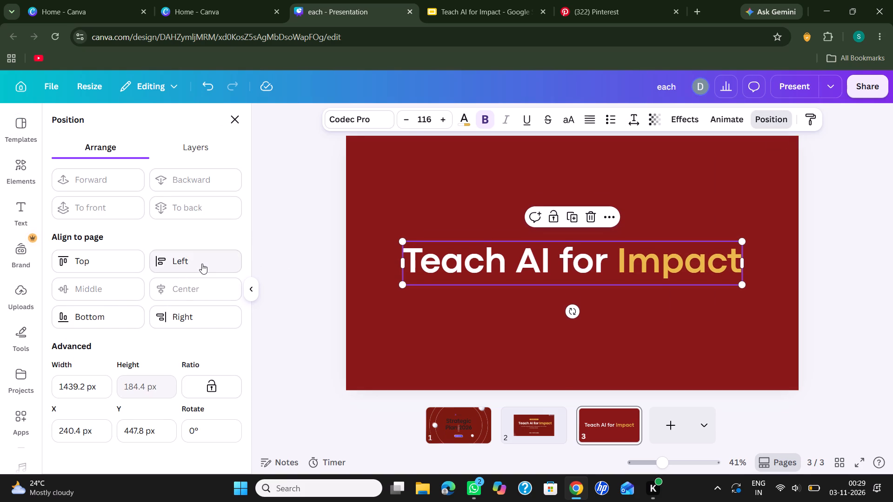
pyautogui.click(202, 264)
pyautogui.click(180, 263)
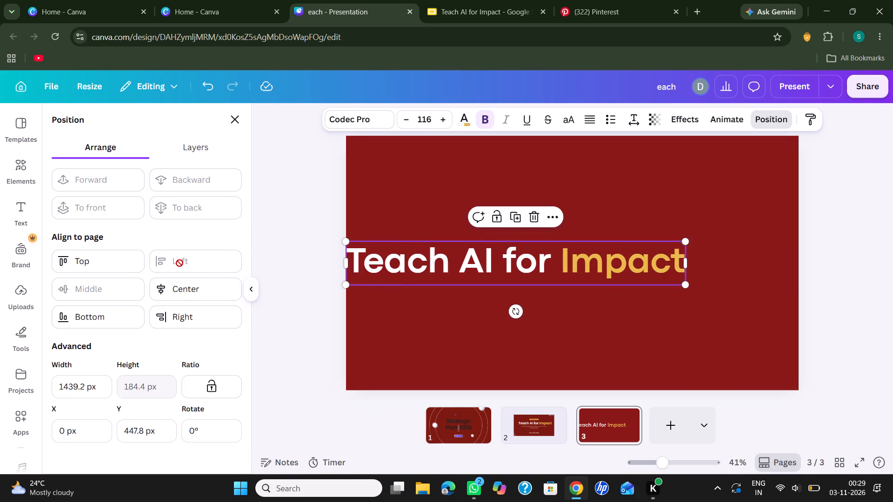
pyautogui.click(187, 294)
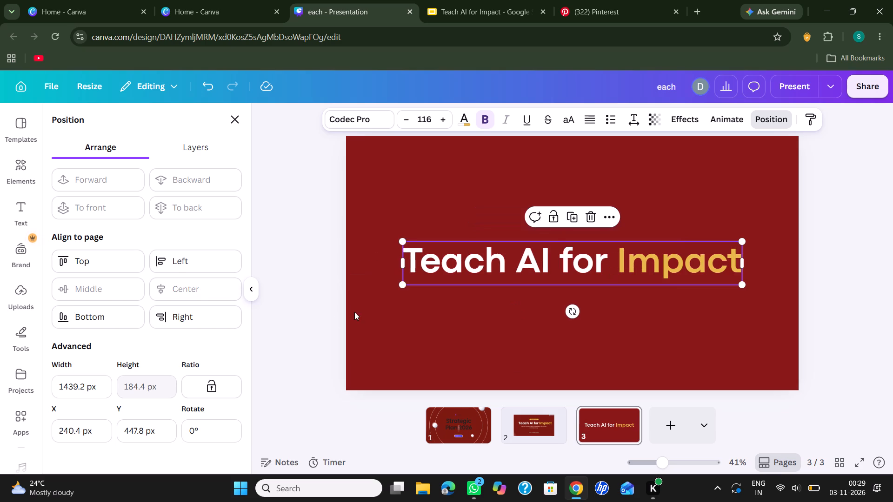
pyautogui.click(397, 349)
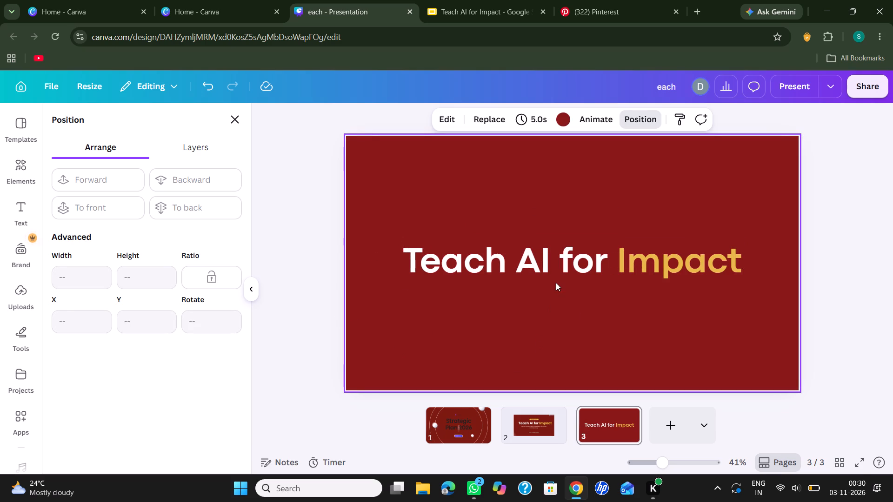
# Copy the subtitle "How AI is changing the world and how you can use it to build something amazing." from Google Slides into a Canva text box.
pyautogui.click(528, 7)
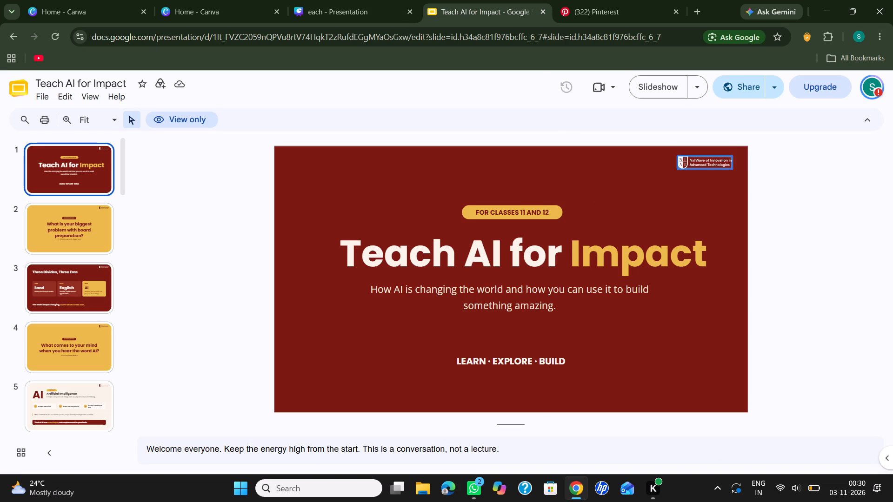
pyautogui.moveTo(372, 288); pyautogui.dragTo(555, 298)
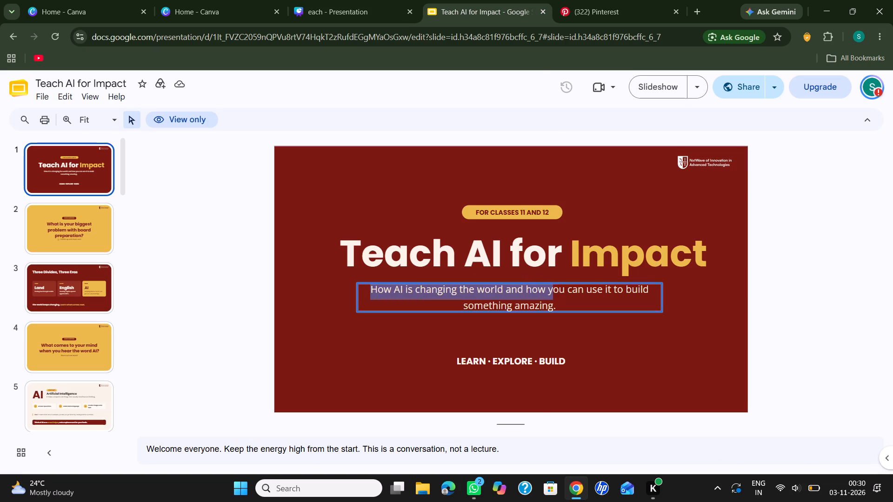
pyautogui.moveTo(555, 298); pyautogui.dragTo(556, 306)
pyautogui.hotkey('ctrl', 'c')
pyautogui.hotkey('ctrl', 'c')
pyautogui.hotkey('ctrl', 'c')
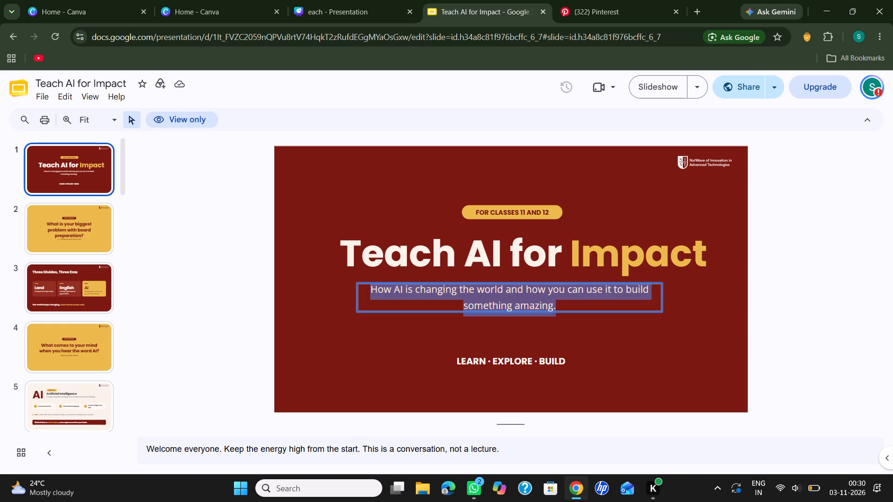
pyautogui.hotkey('ctrl', 'c')
pyautogui.click(342, 20)
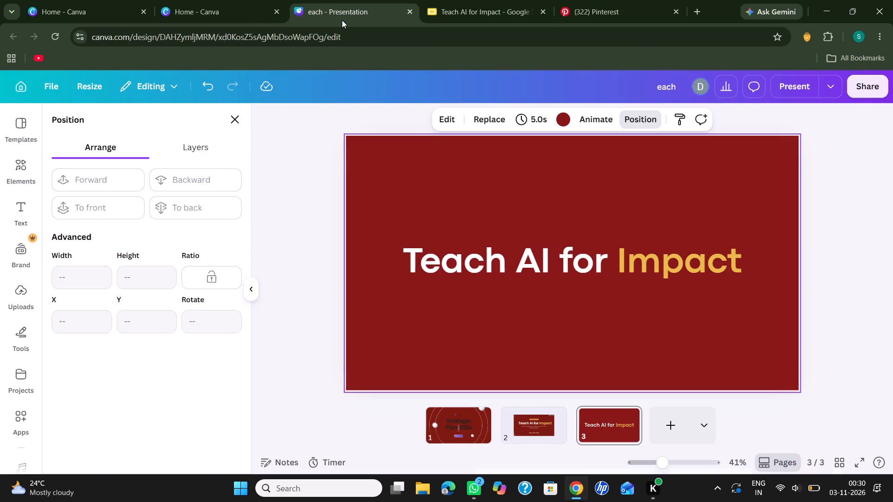
pyautogui.doubleClick(511, 295)
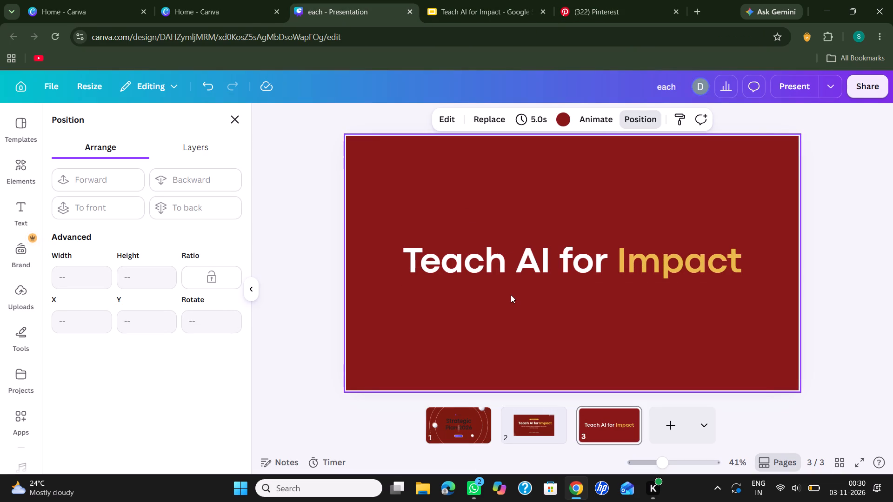
pyautogui.press('t')
pyautogui.hotkey('ctrl', 'v')
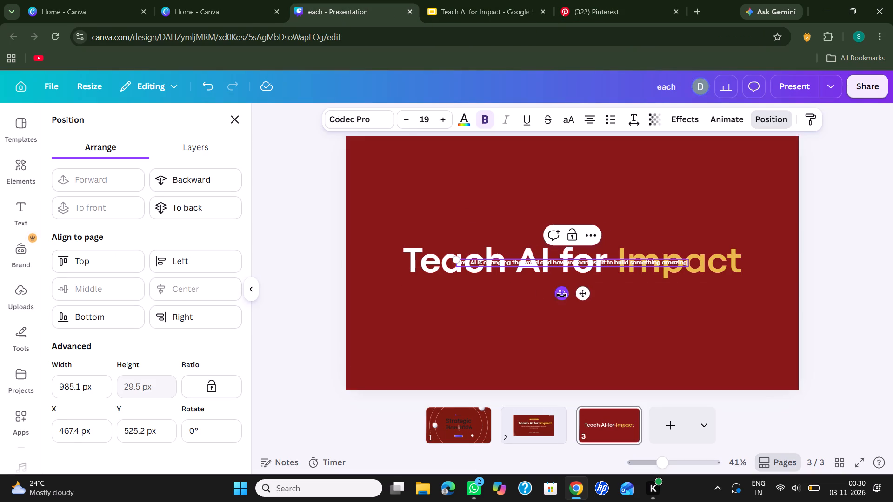
# Move the pasted subtitle just below the title and enlarge it to a font size of about 21.7.
pyautogui.moveTo(581, 294); pyautogui.dragTo(574, 329)
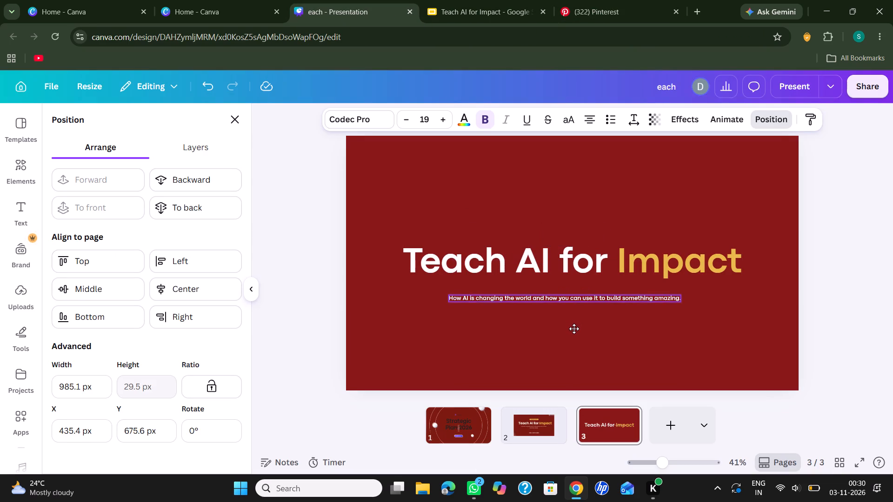
pyautogui.moveTo(574, 329); pyautogui.dragTo(574, 328)
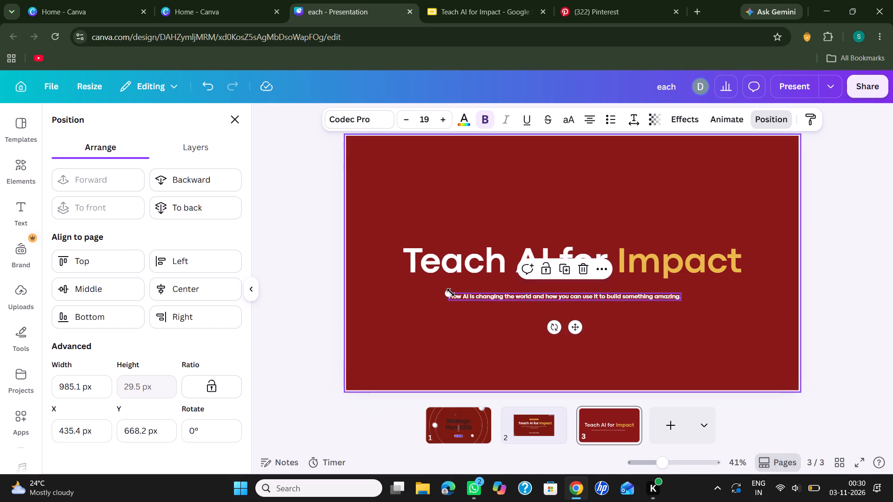
pyautogui.moveTo(450, 292); pyautogui.dragTo(417, 280)
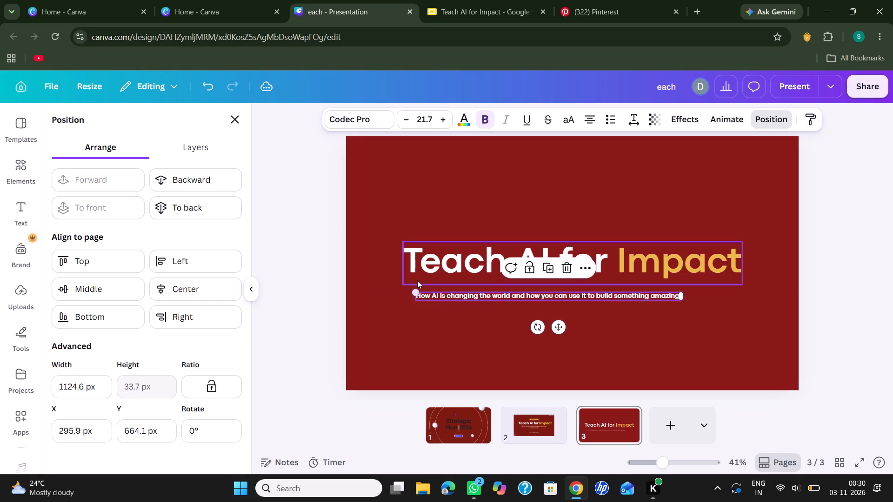
# Remove bold from the subtitle and change its font to Open Sauce.
pyautogui.click(486, 117)
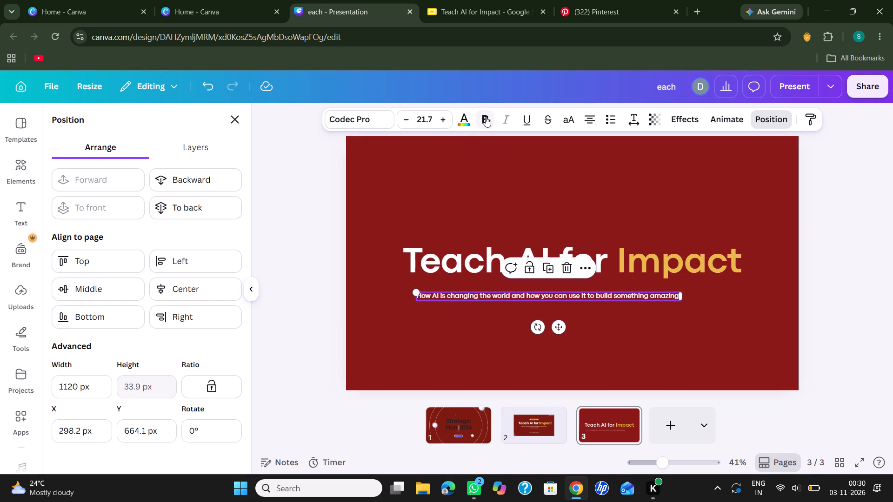
pyautogui.tripleClick(538, 297)
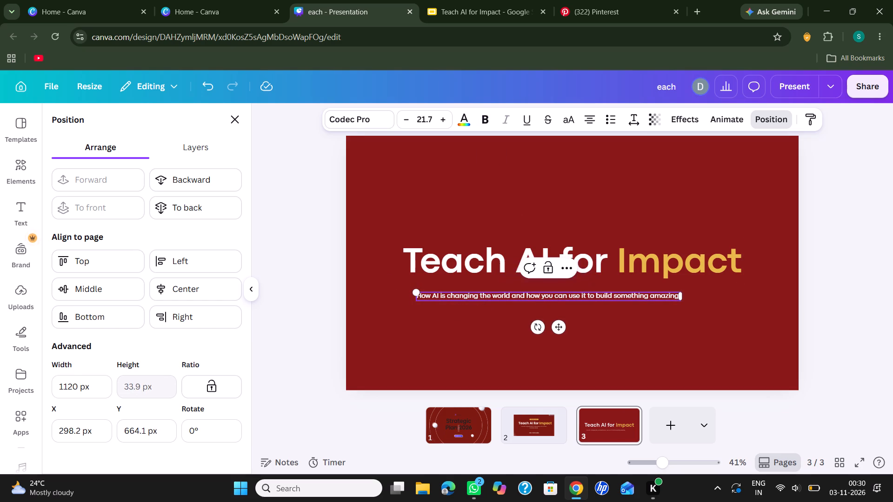
pyautogui.click(538, 297)
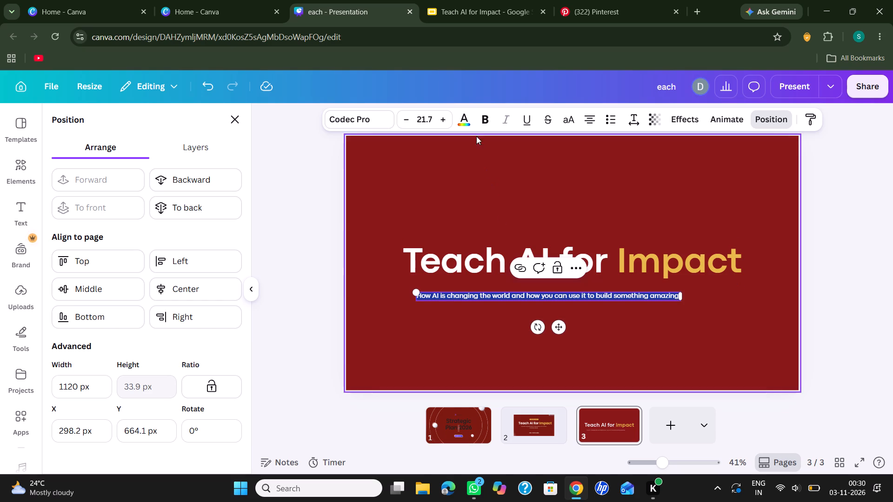
pyautogui.hscroll(-1, 379, 116)
pyautogui.click(367, 114)
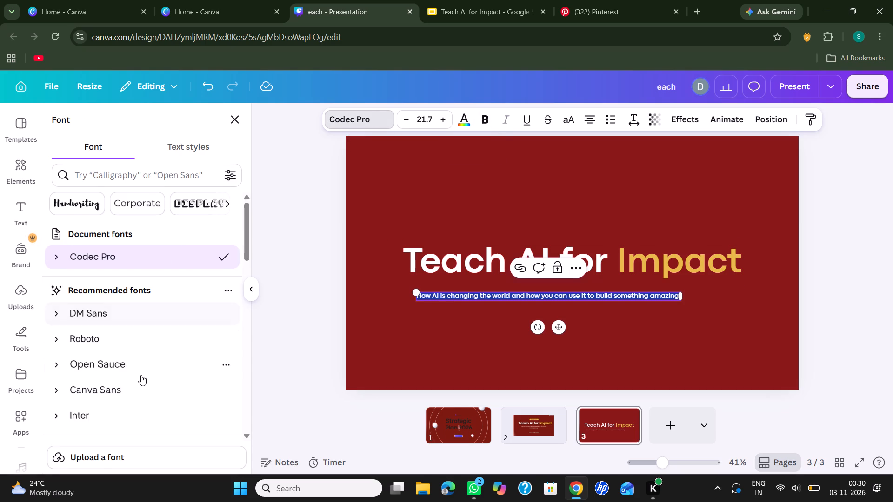
pyautogui.click(139, 365)
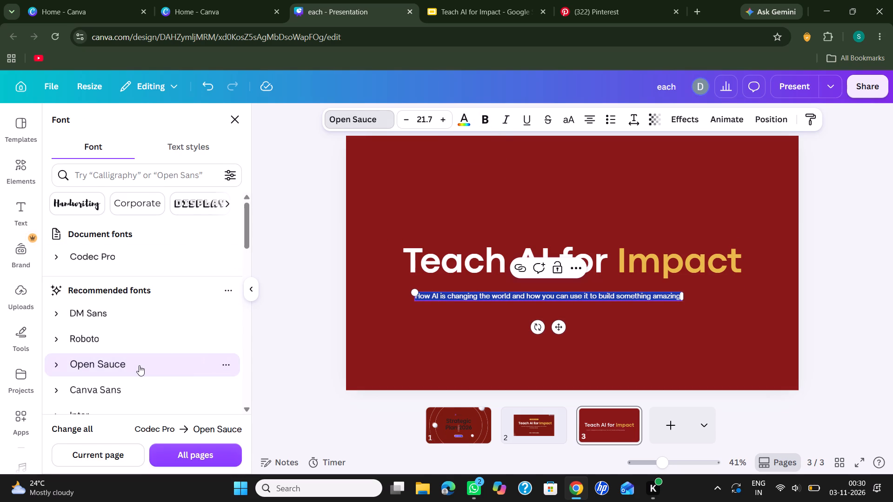
pyautogui.click(487, 312)
pyautogui.click(487, 312)
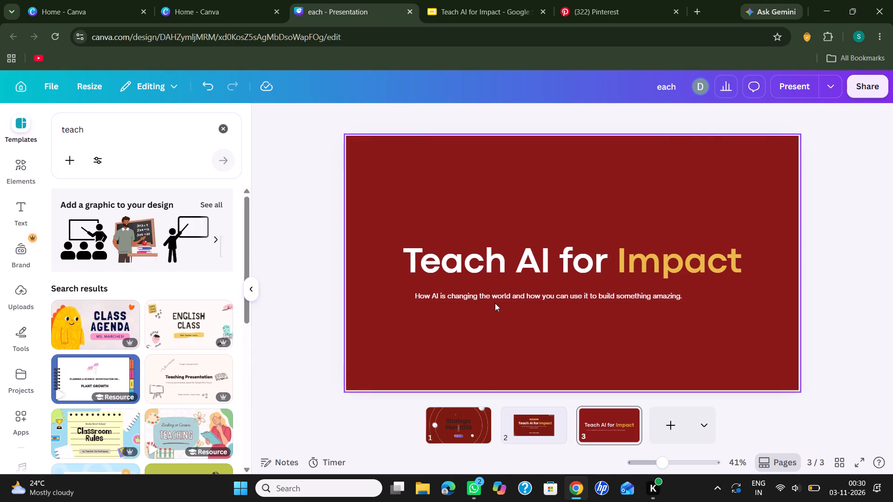
# Enlarge the subtitle to a font size of about 23.6 and centre it horizontally just beneath the title.
pyautogui.moveTo(498, 298); pyautogui.dragTo(534, 294)
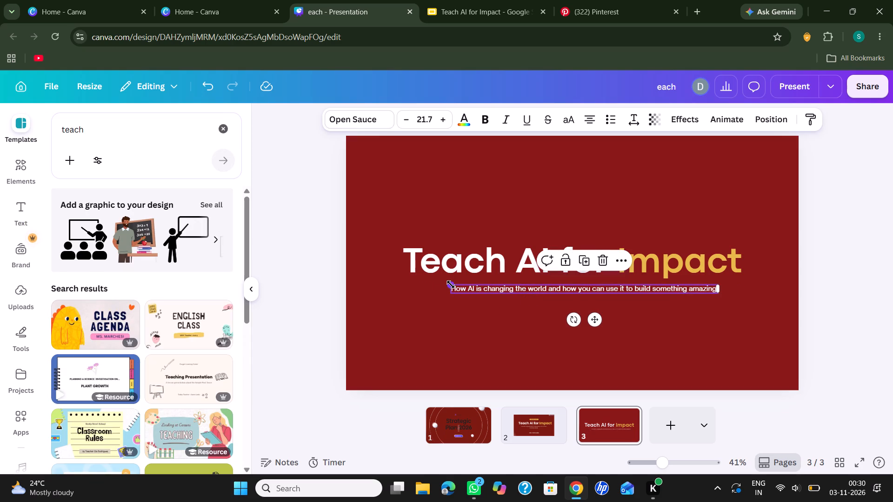
pyautogui.moveTo(451, 284); pyautogui.dragTo(427, 285)
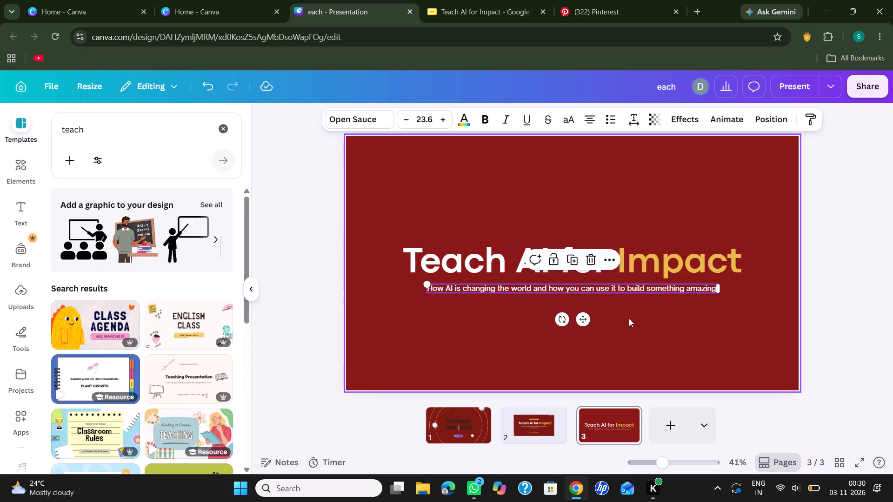
pyautogui.moveTo(582, 319); pyautogui.dragTo(582, 324)
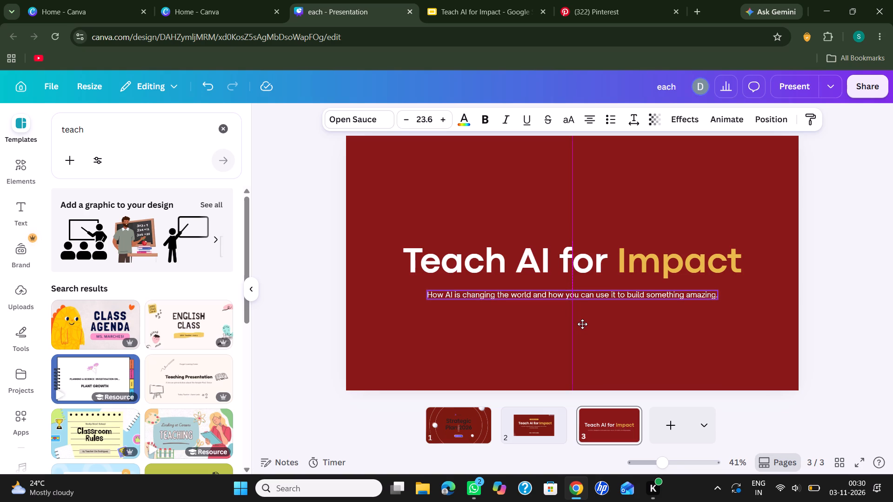
pyautogui.moveTo(582, 324); pyautogui.dragTo(584, 324)
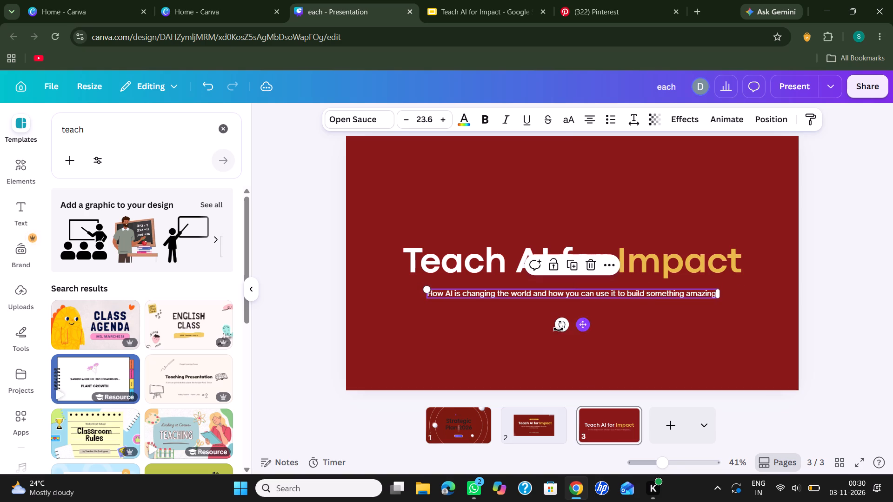
pyautogui.click(549, 329)
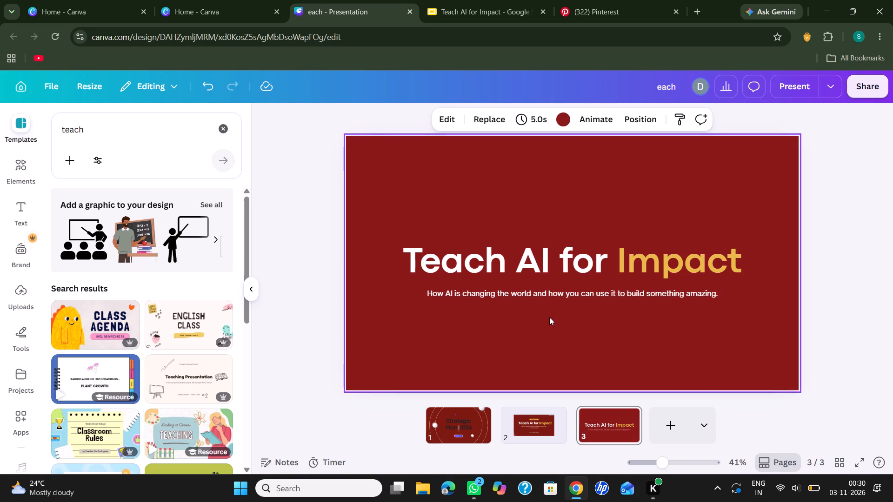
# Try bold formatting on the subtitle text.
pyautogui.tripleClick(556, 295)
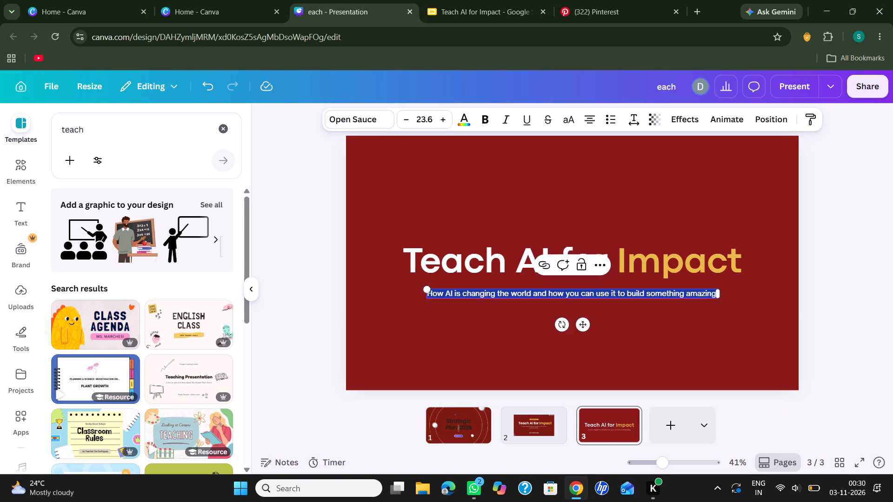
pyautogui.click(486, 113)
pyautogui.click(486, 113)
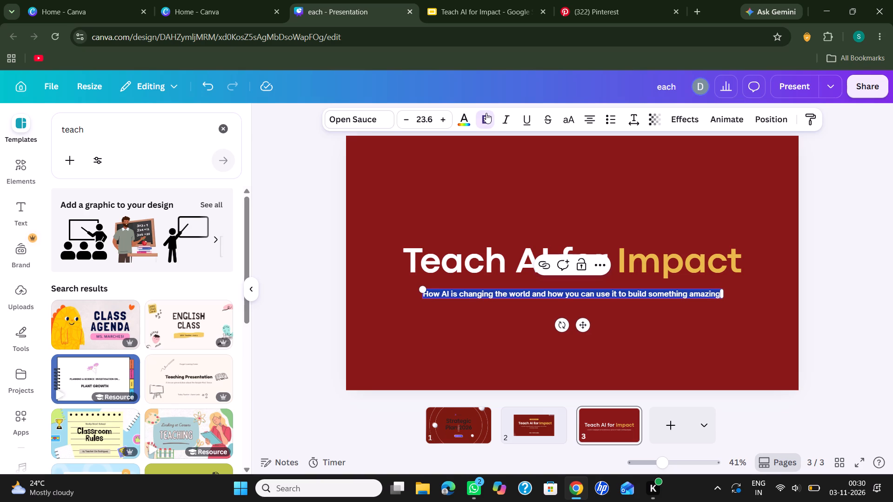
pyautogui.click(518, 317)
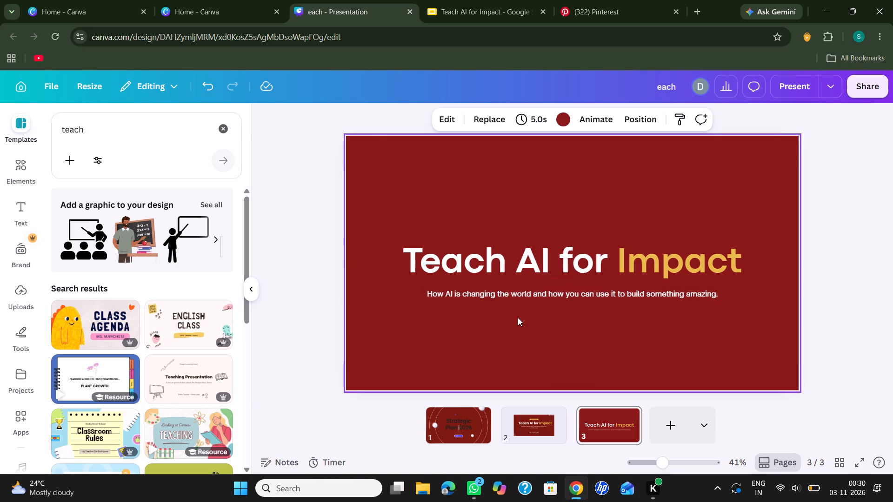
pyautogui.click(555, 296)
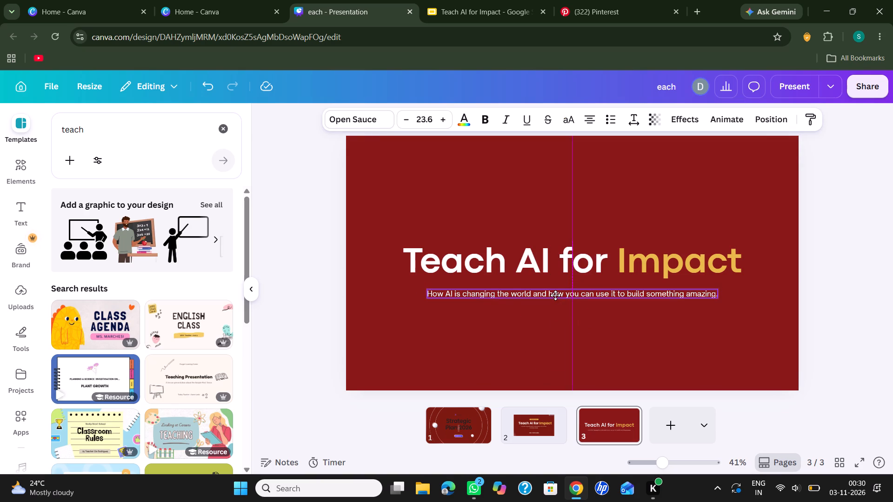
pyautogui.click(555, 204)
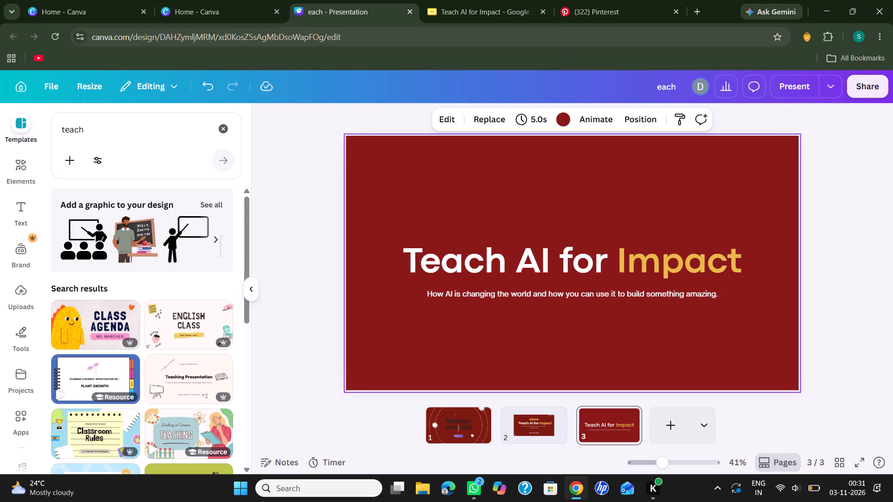
# Check the reference slide's label and add a flat rectangle about 391 px wide just above the title.
pyautogui.click(466, 6)
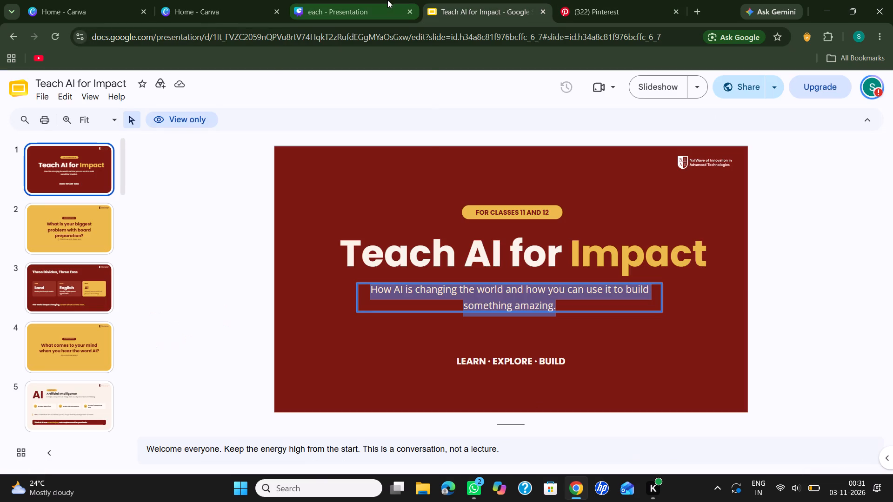
pyautogui.click(387, 0)
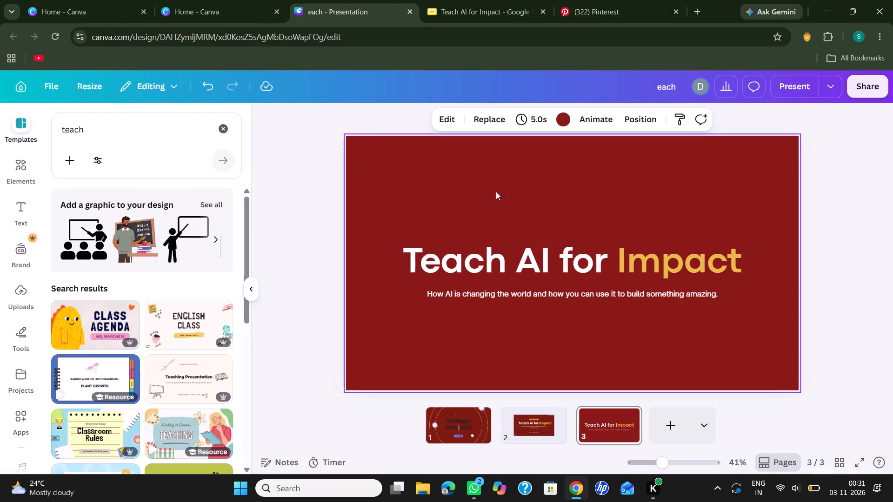
pyautogui.click(553, 200)
pyautogui.press('r')
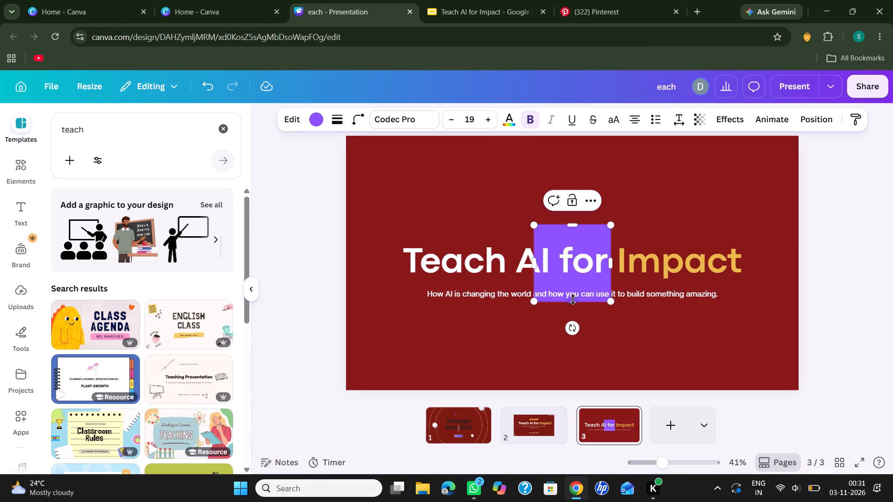
pyautogui.moveTo(573, 299); pyautogui.dragTo(560, 234)
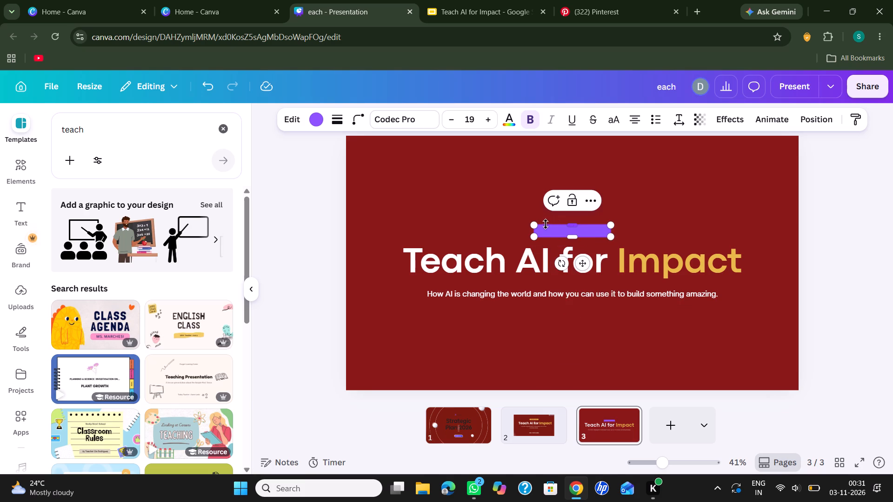
pyautogui.moveTo(538, 225); pyautogui.dragTo(522, 224)
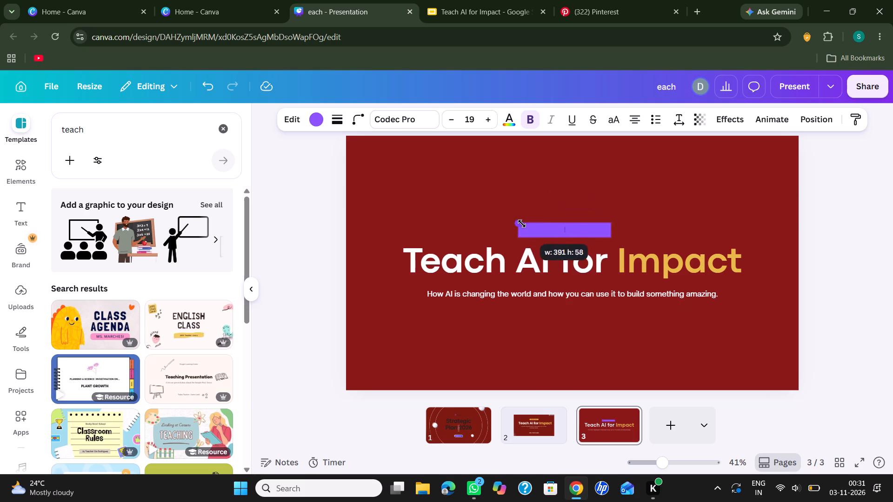
pyautogui.click(549, 221)
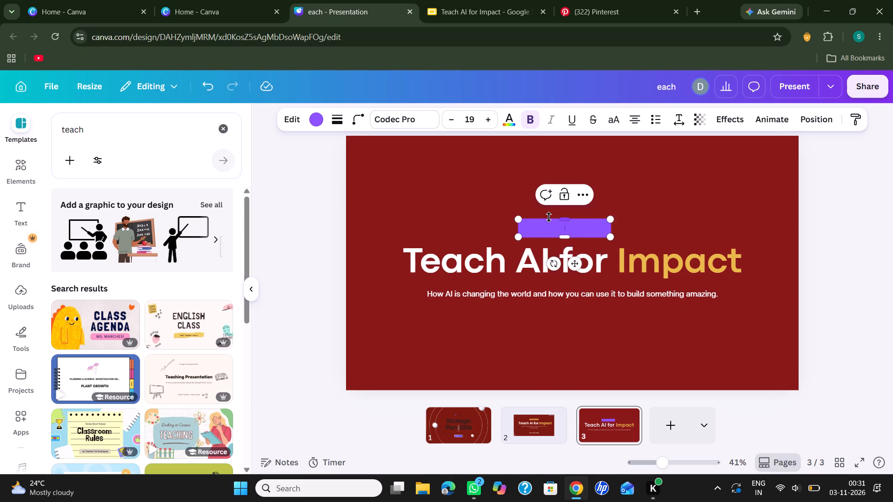
# Increase the purple rectangle's corner rounding until its ends are fully rounded like a pill.
pyautogui.hscroll(-1, 403, 125)
pyautogui.click(366, 120)
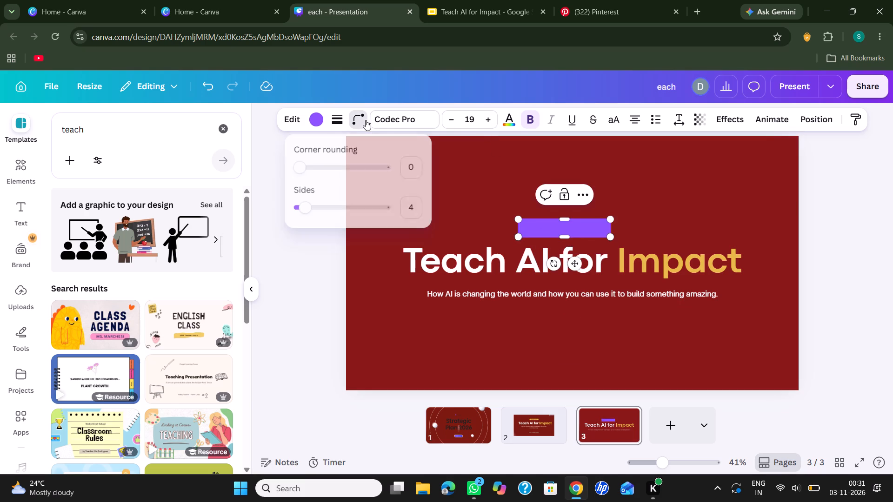
pyautogui.hscroll(-1, 296, 163)
pyautogui.moveTo(295, 165); pyautogui.dragTo(310, 165)
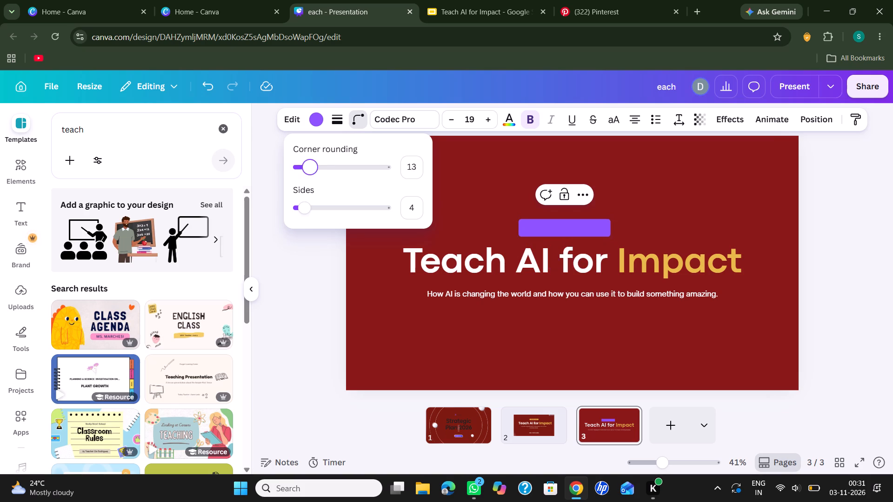
pyautogui.moveTo(310, 165); pyautogui.dragTo(357, 164)
pyautogui.click(579, 348)
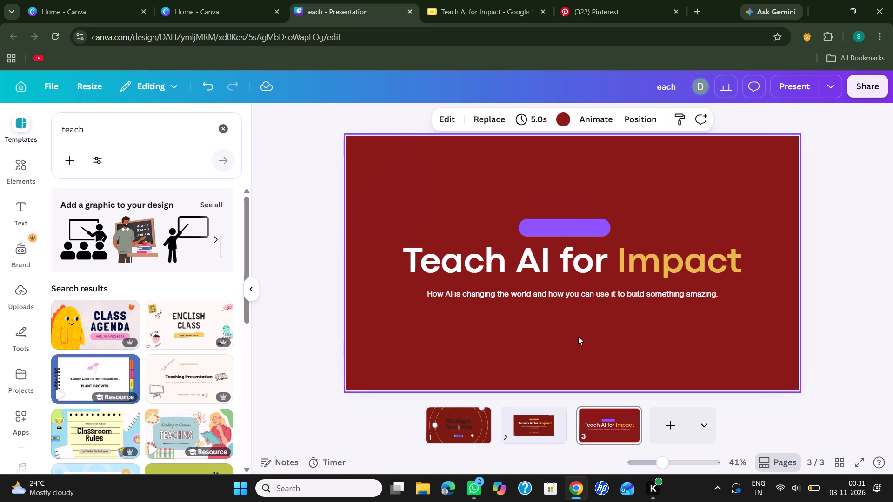
# Move the purple pill slightly higher above the title and recolour it with the design's golden yellow.
pyautogui.moveTo(583, 231); pyautogui.dragTo(582, 225)
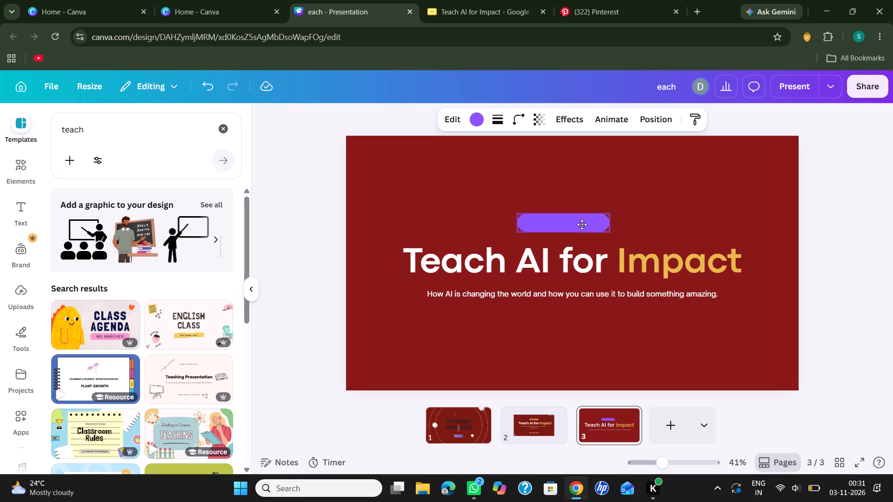
pyautogui.moveTo(582, 225); pyautogui.dragTo(582, 222)
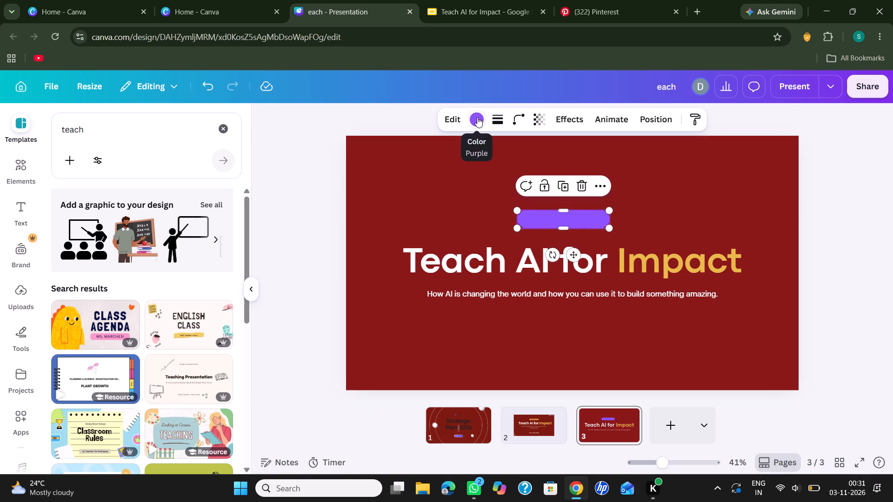
pyautogui.click(477, 117)
pyautogui.hscroll(-1, 125, 244)
pyautogui.click(85, 254)
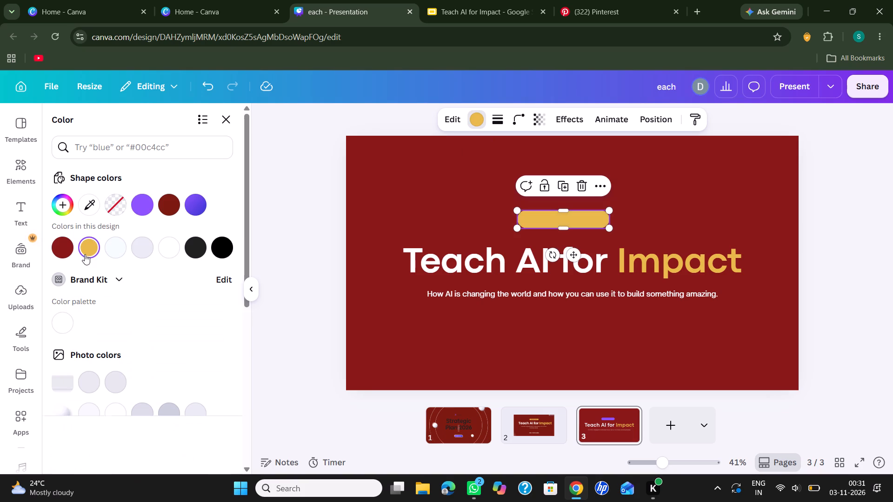
pyautogui.click(452, 302)
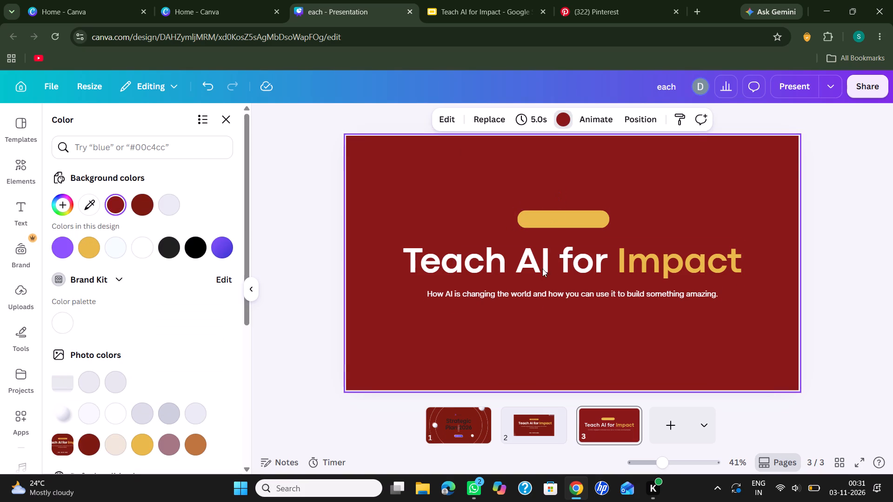
# Add a text box reading "For classes 11 and 12" to the title slide.
pyautogui.press('t')
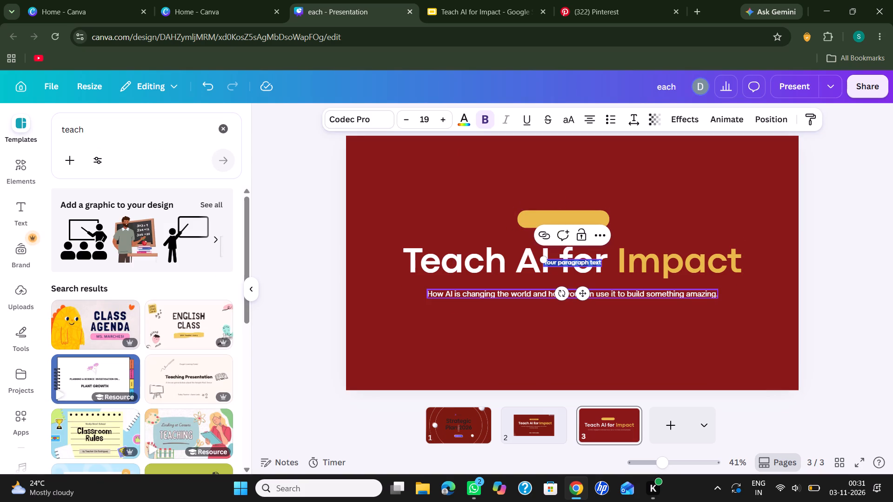
pyautogui.write('For classes')
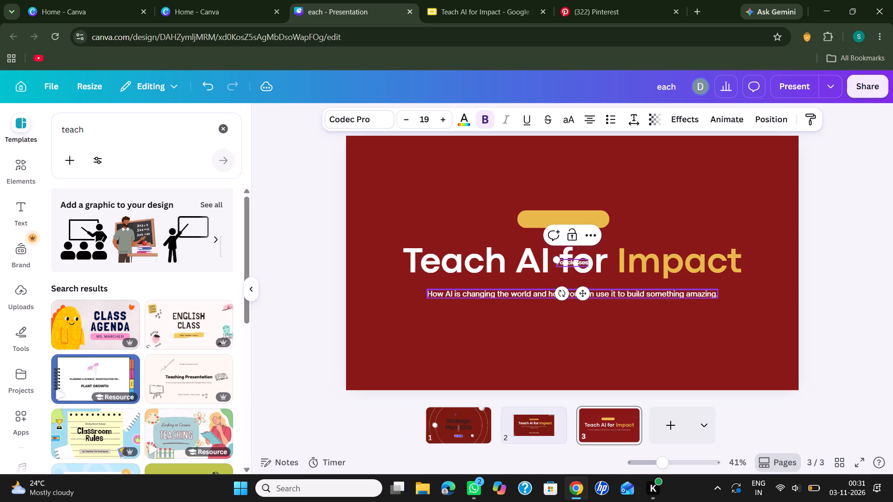
pyautogui.press('space')
pyautogui.write('11')
pyautogui.press('space')
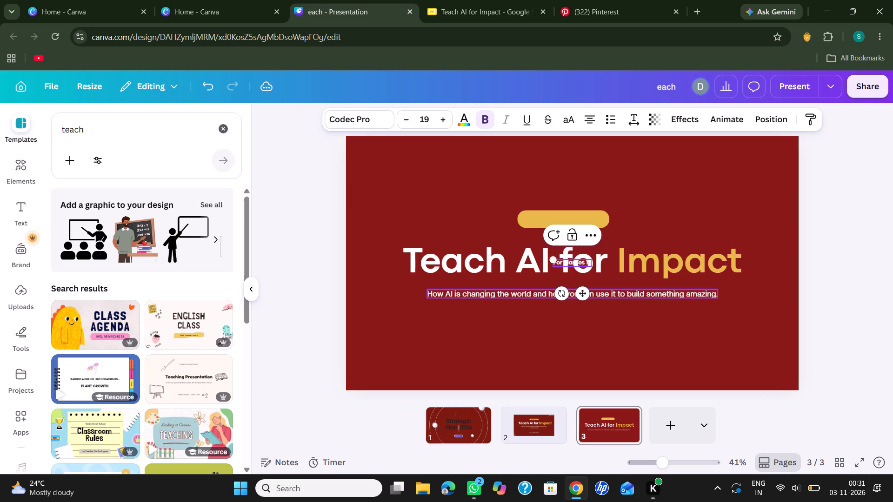
pyautogui.write('and 1')
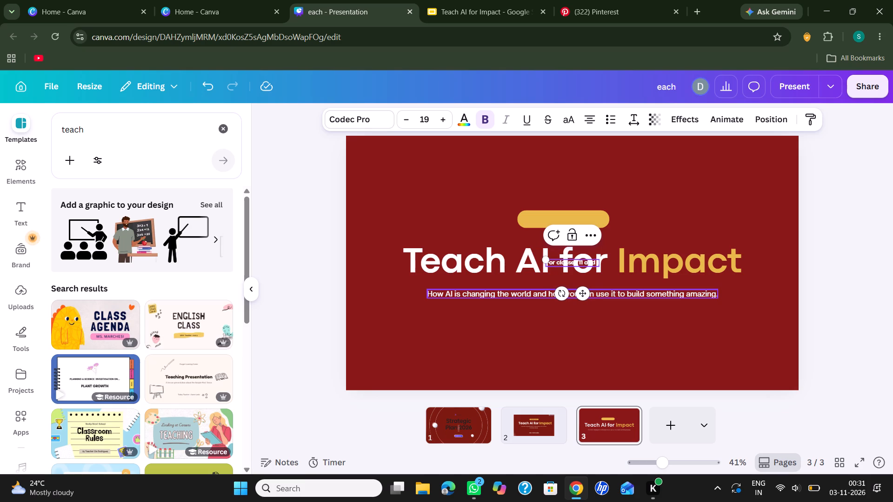
pyautogui.press('2')
# Place the "For classes 11 and 12" text on the yellow pill, enlarge it to about 25.2 and centre it within the pill.
pyautogui.moveTo(583, 294); pyautogui.dragTo(582, 291)
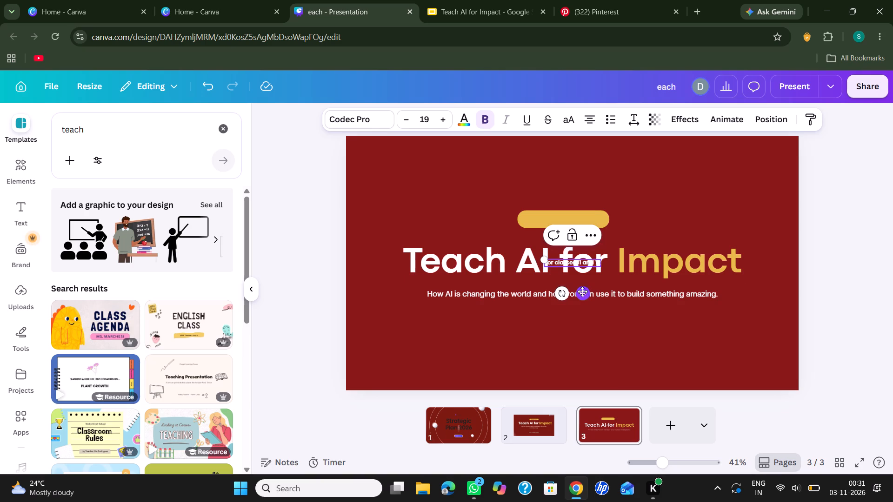
pyautogui.moveTo(582, 291); pyautogui.dragTo(570, 251)
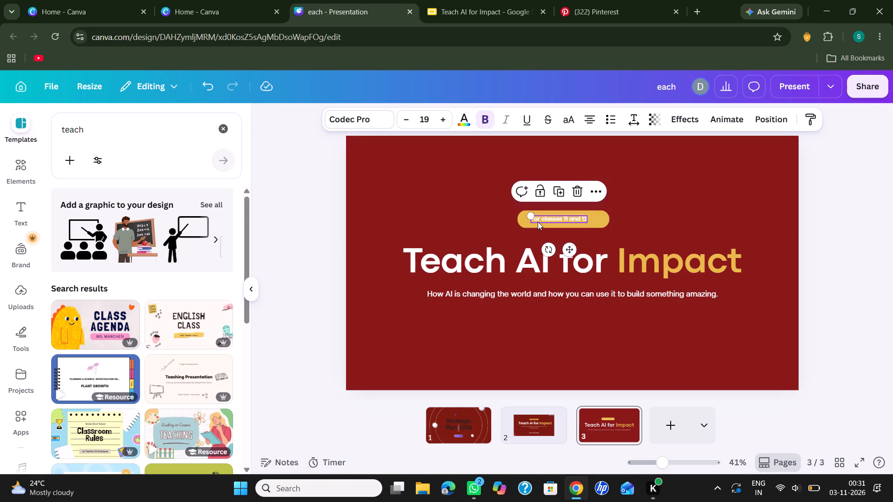
pyautogui.moveTo(531, 215); pyautogui.dragTo(512, 214)
pyautogui.moveTo(560, 246); pyautogui.dragTo(573, 245)
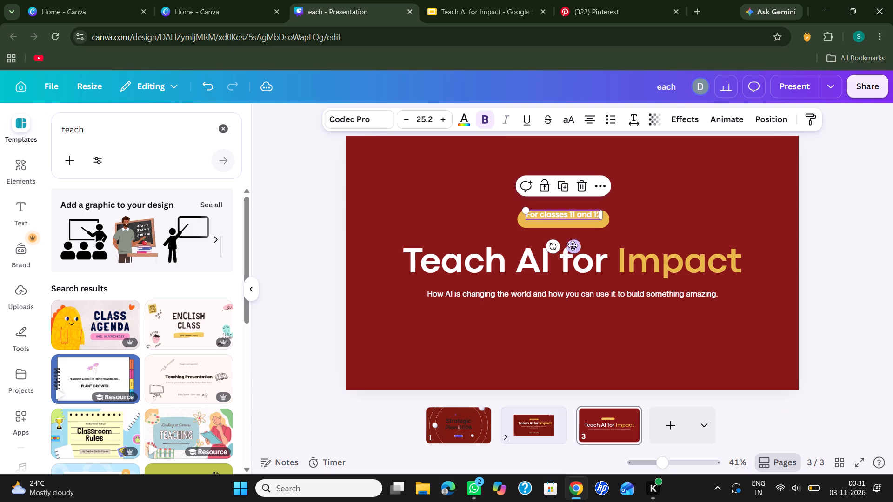
pyautogui.click(573, 249)
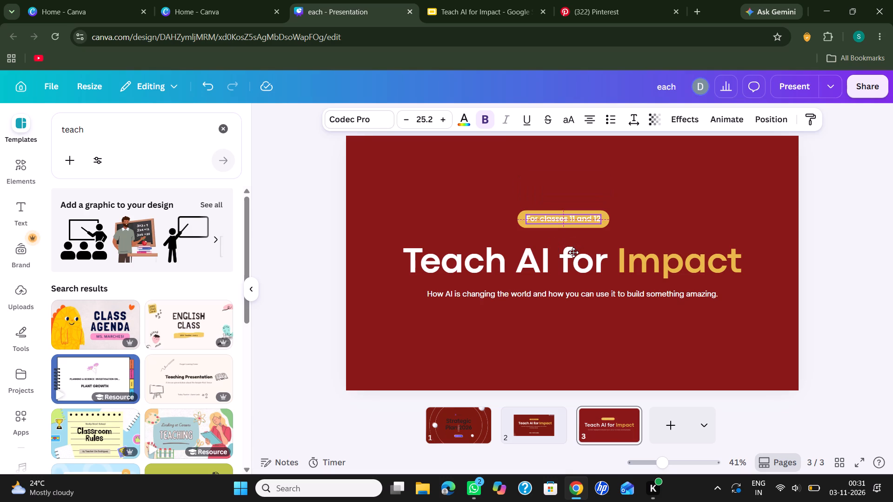
pyautogui.click(396, 153)
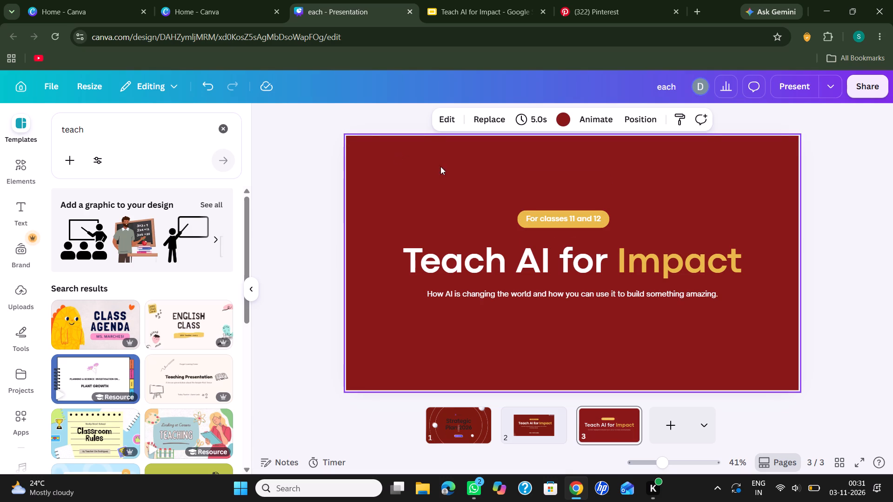
# Colour the "For classes 11 and 12" label text with the design's darker red.
pyautogui.click(548, 215)
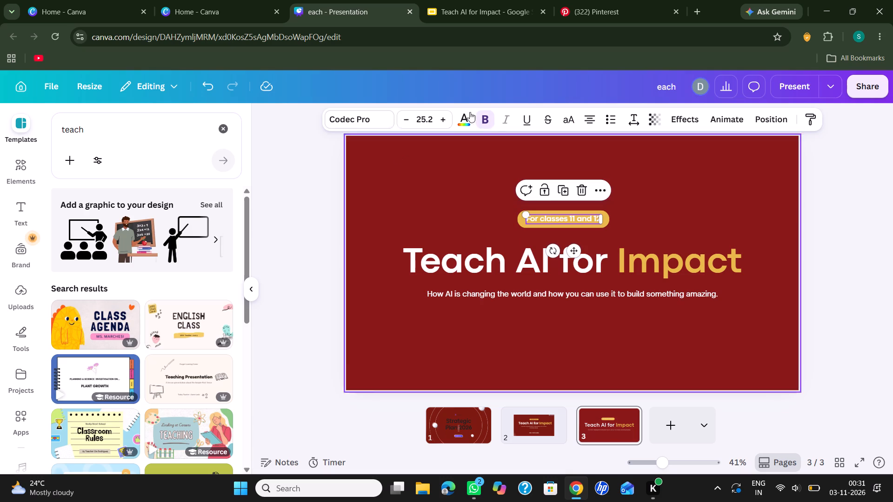
pyautogui.click(461, 117)
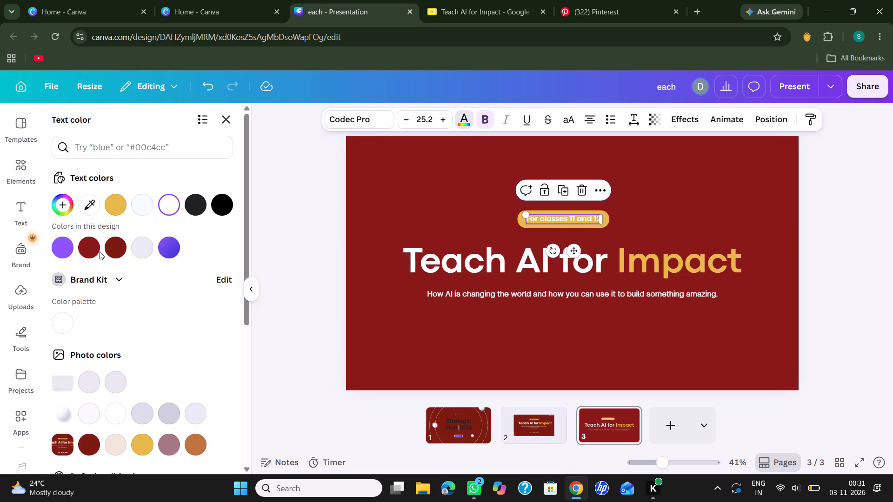
pyautogui.click(119, 248)
pyautogui.click(467, 349)
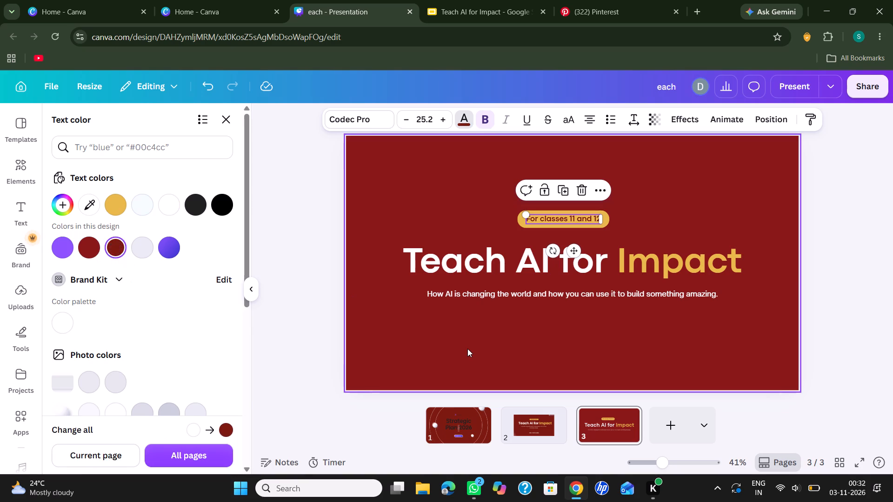
pyautogui.click(467, 349)
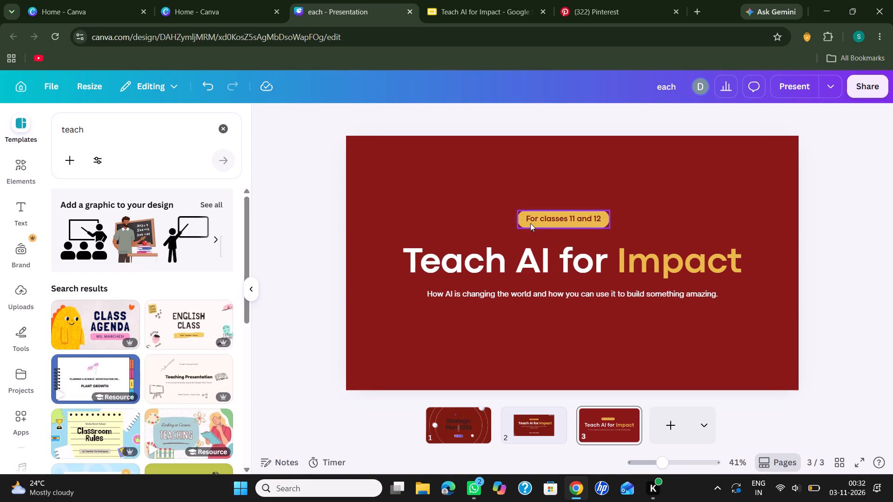
# Shrink the yellow pill slightly to about 381 px wide, keeping it around the label text.
pyautogui.click(522, 220)
pyautogui.click(519, 208)
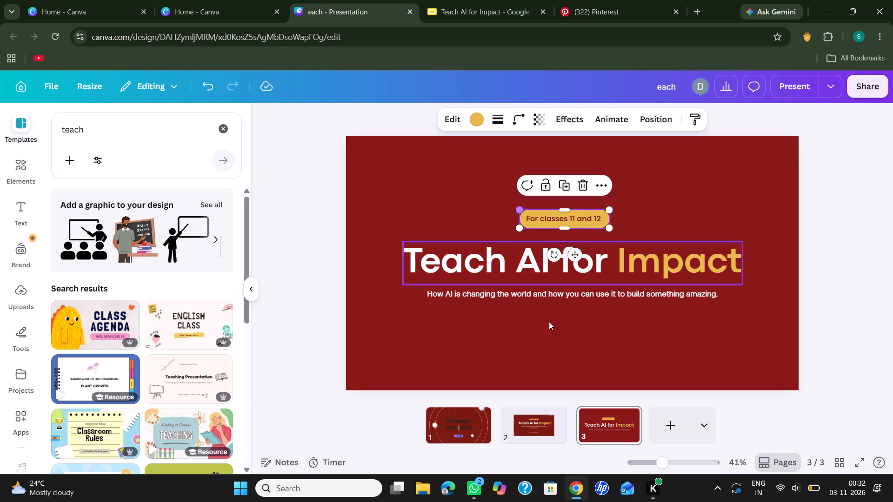
pyautogui.click(549, 342)
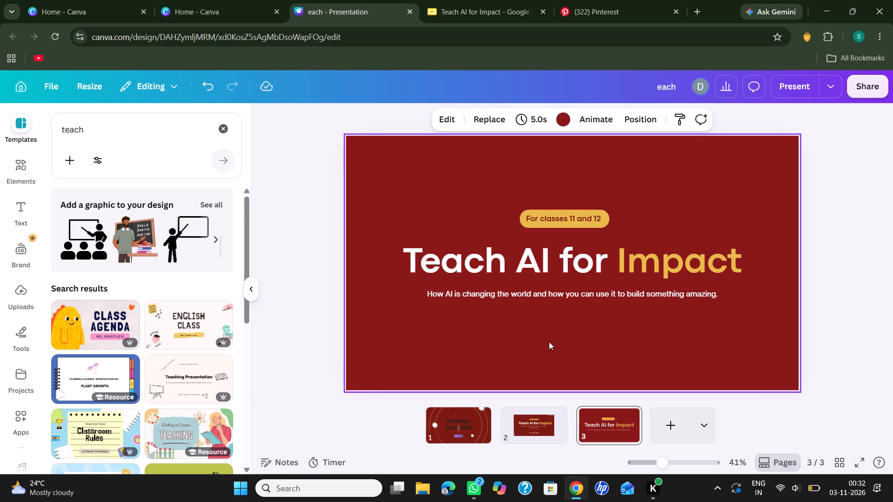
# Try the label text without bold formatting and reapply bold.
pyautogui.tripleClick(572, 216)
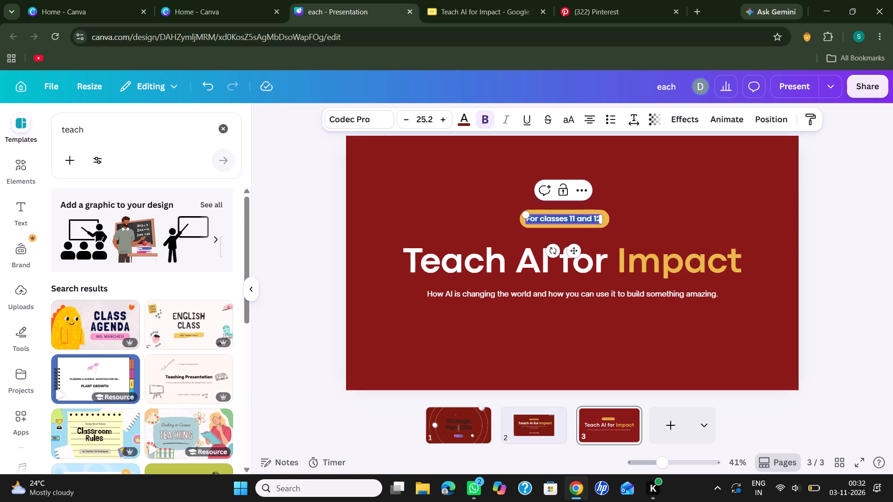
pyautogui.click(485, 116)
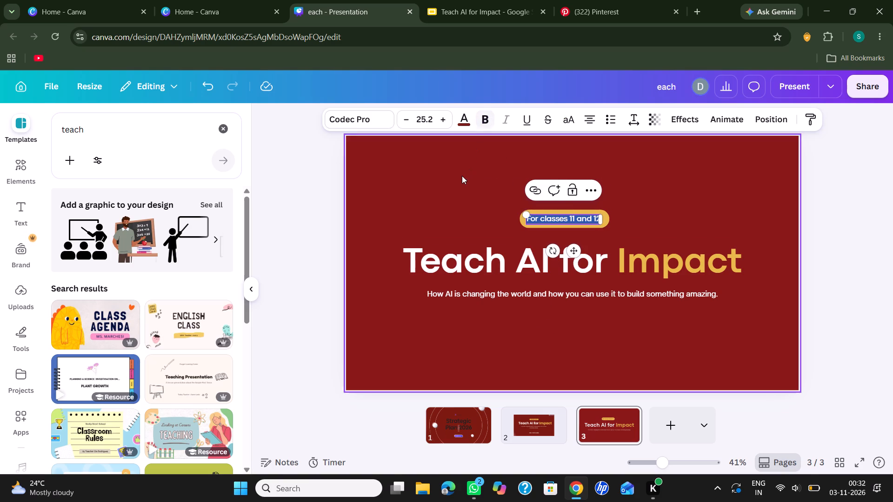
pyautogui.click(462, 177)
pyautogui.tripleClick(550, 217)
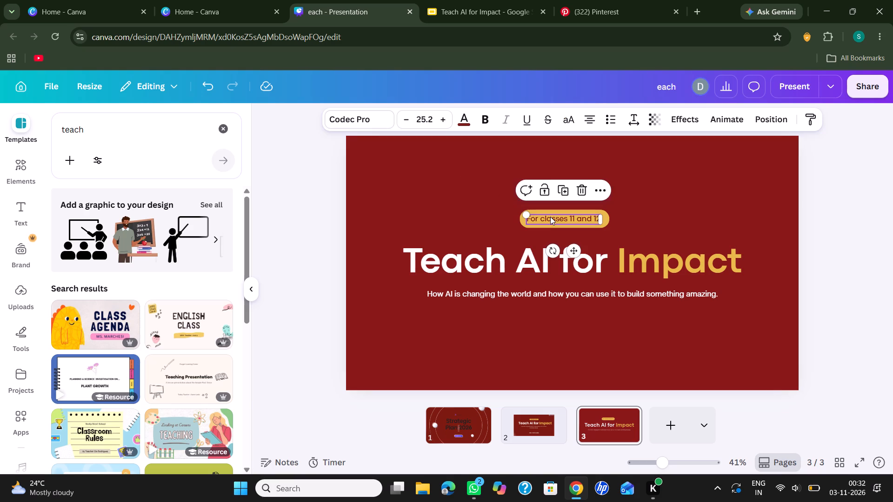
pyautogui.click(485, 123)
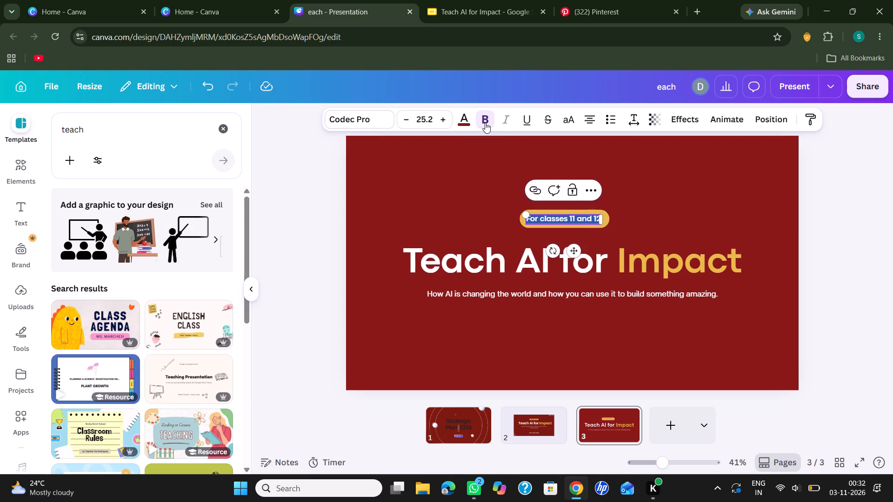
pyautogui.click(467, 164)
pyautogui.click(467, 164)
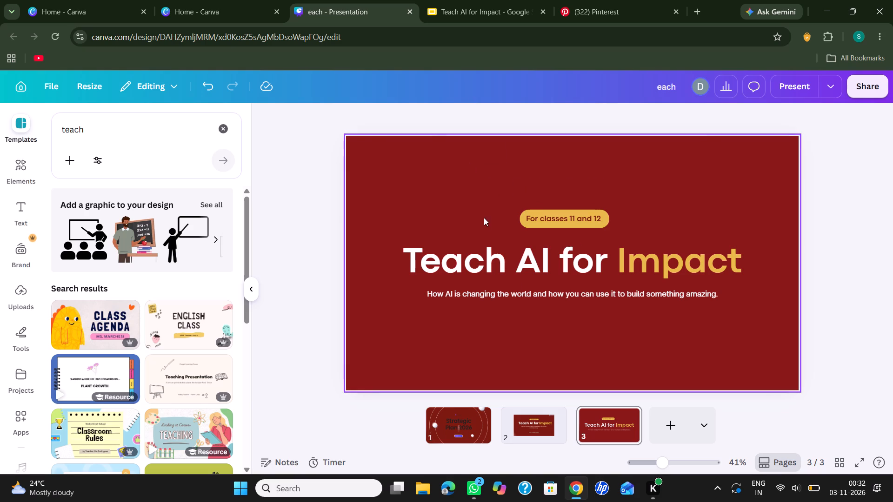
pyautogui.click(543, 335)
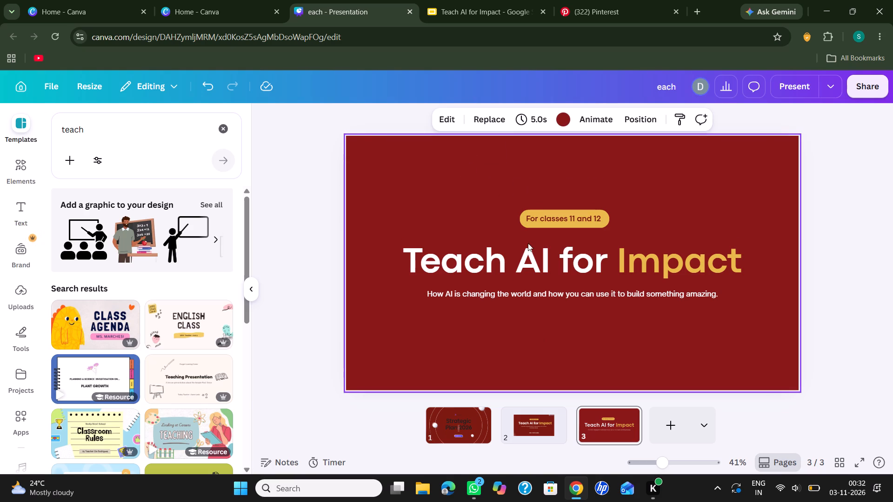
# Group the yellow pill with its label text and centre the group horizontally on the page.
pyautogui.moveTo(513, 210); pyautogui.dragTo(617, 225)
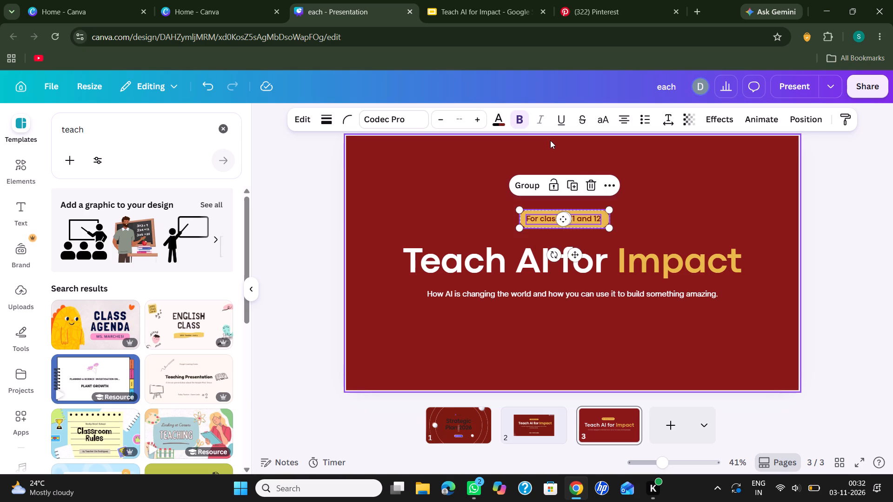
pyautogui.hotkey('ctrl', 'g')
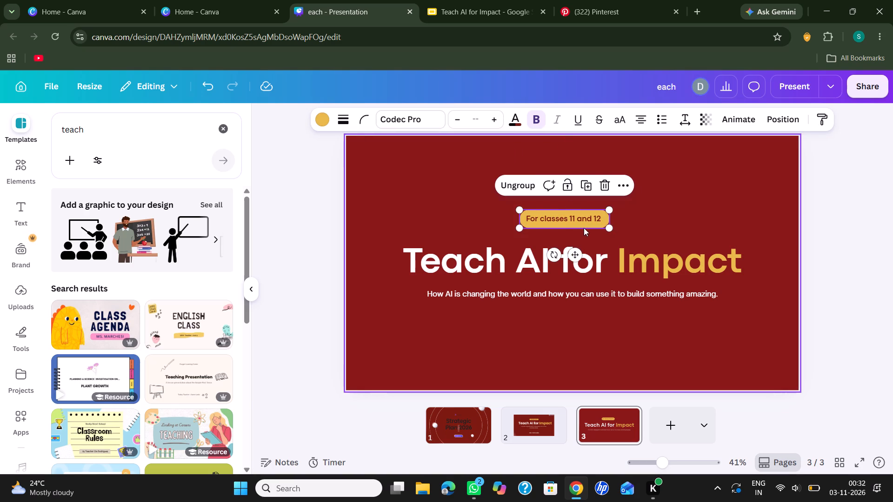
pyautogui.click(789, 127)
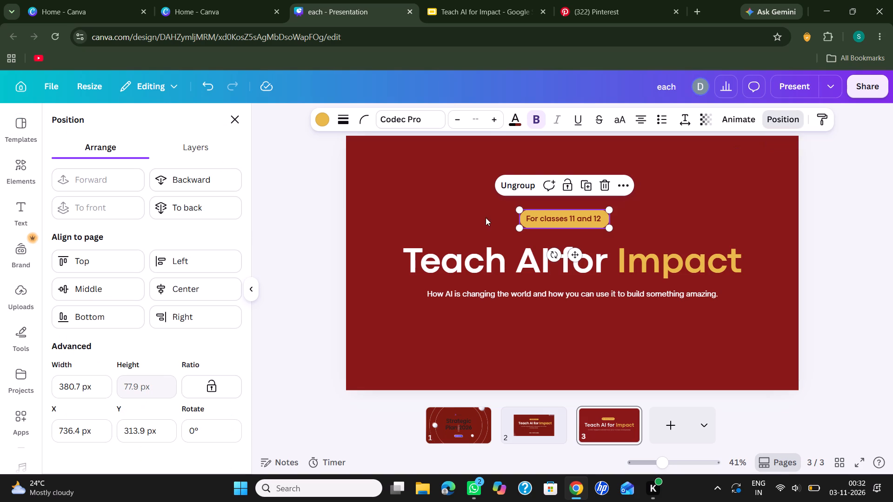
pyautogui.click(170, 287)
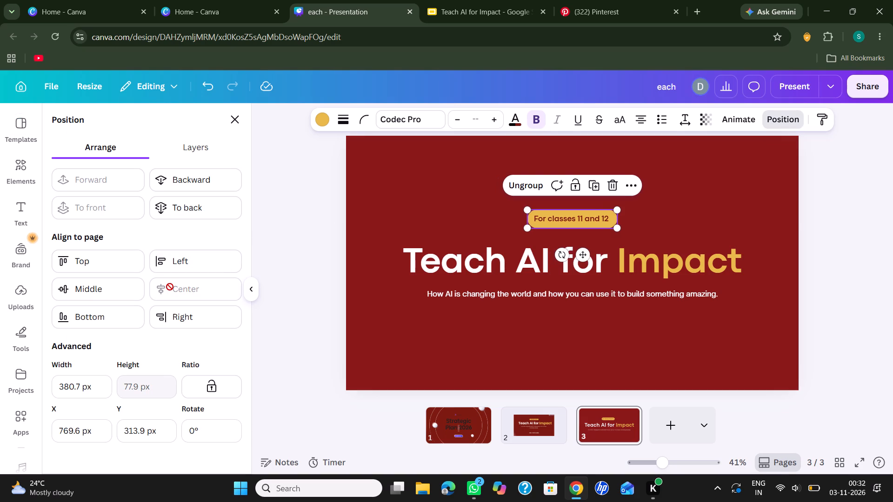
pyautogui.click(435, 321)
pyautogui.click(435, 321)
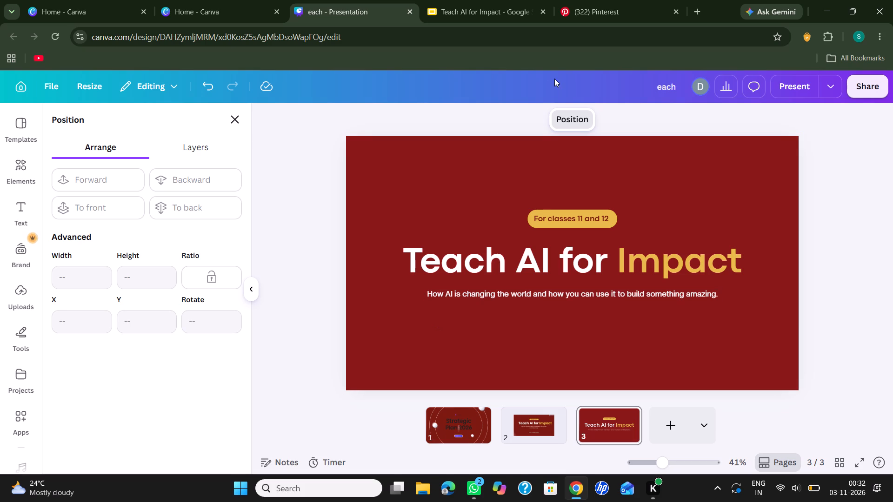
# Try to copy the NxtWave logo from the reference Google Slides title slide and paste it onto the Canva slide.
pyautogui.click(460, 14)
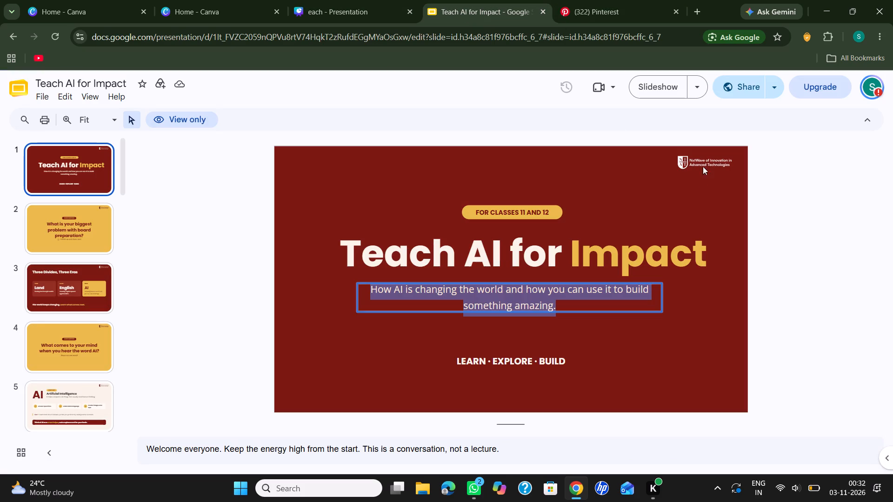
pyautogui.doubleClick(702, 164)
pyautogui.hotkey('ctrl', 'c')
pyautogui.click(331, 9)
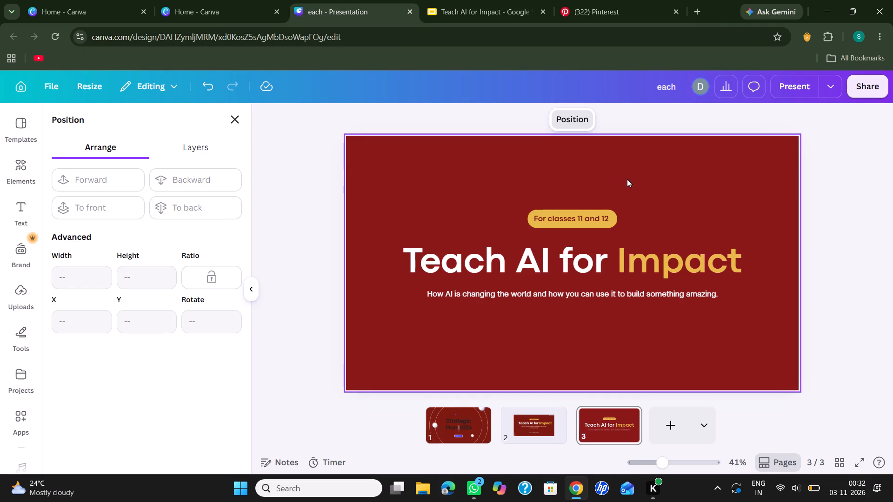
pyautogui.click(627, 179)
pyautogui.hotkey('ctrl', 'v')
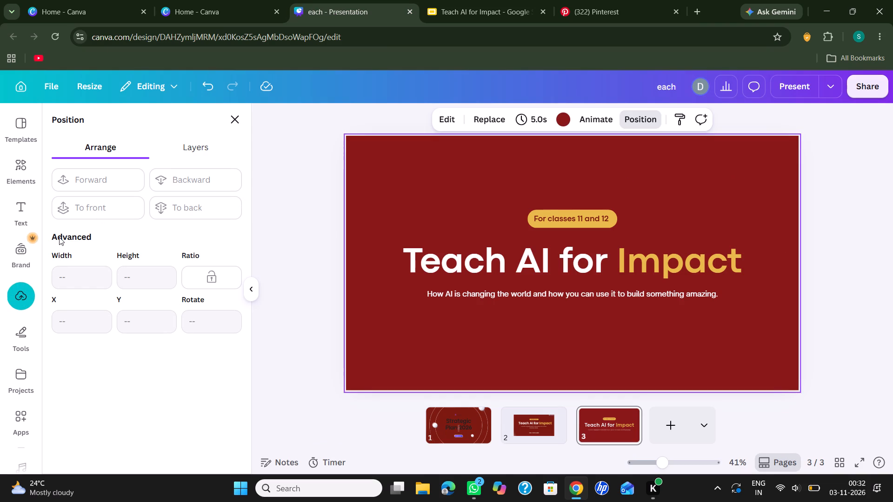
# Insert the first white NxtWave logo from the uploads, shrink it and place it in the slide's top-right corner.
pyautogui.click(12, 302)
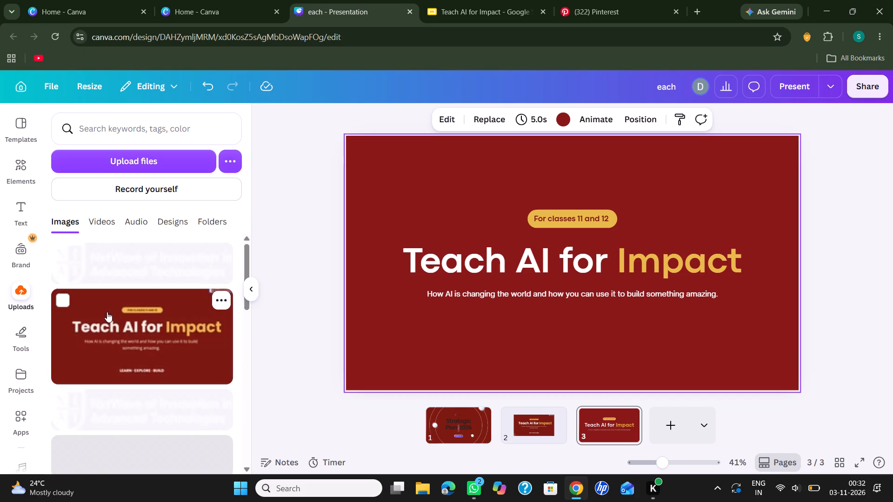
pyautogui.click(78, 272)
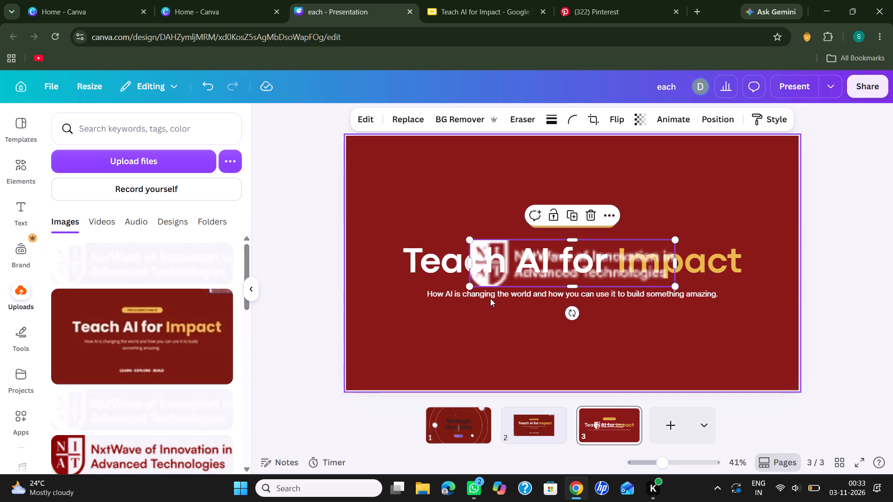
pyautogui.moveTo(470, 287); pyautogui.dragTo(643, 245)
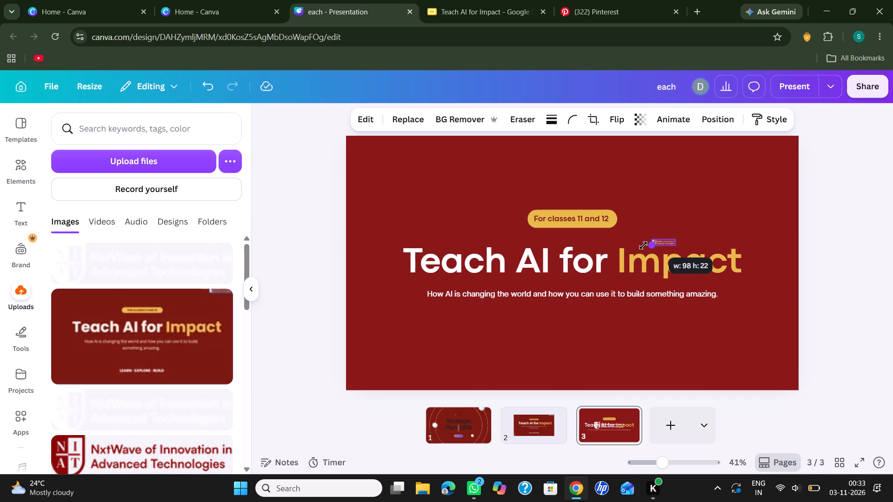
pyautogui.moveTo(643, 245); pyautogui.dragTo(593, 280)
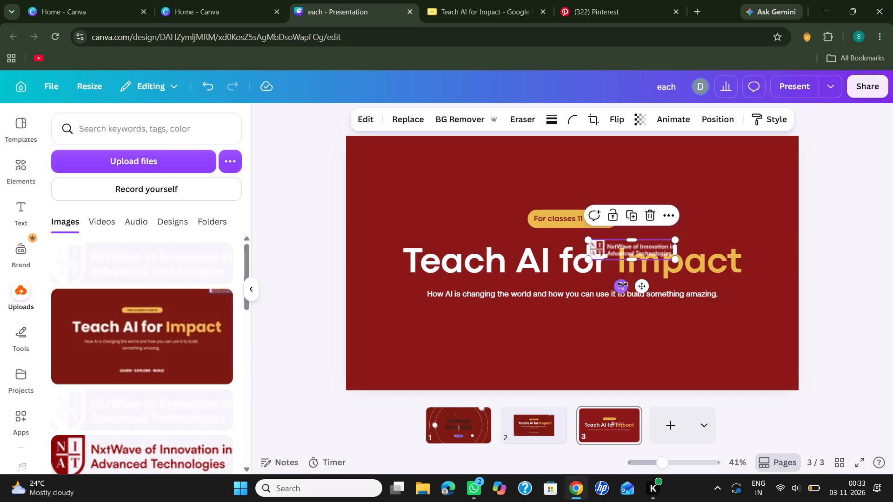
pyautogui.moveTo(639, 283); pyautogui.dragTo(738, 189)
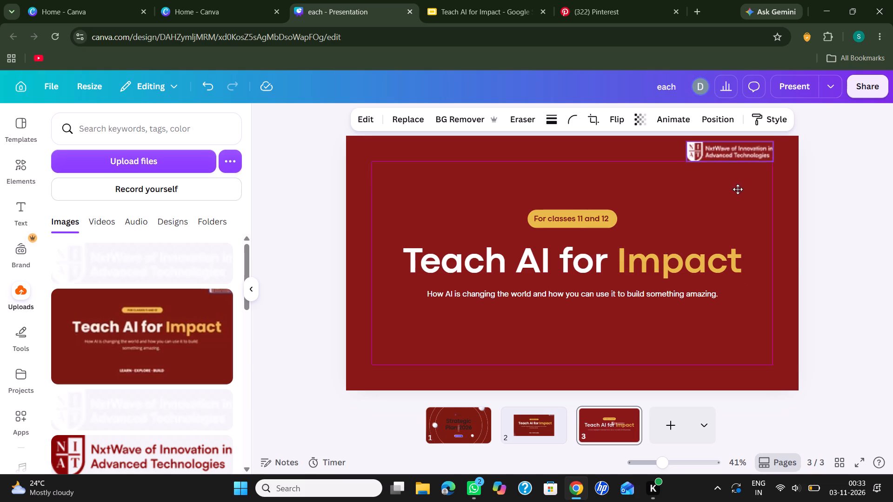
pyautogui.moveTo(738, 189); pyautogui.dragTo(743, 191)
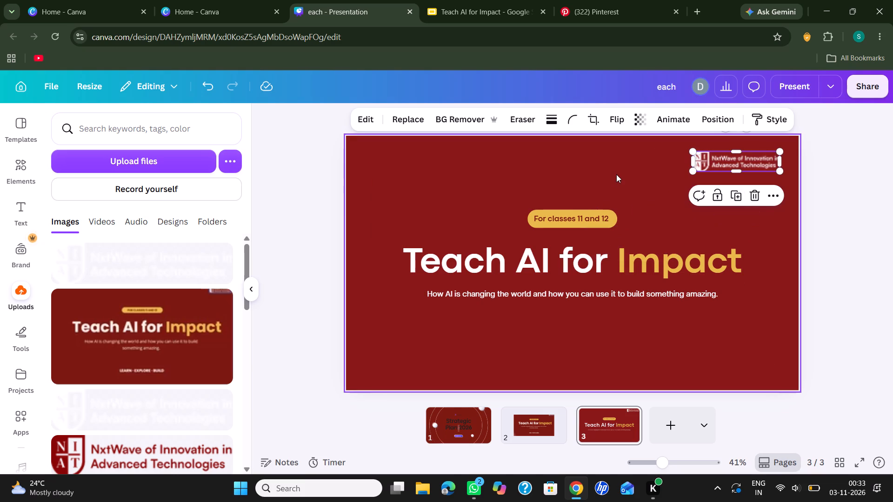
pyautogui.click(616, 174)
# Insert the other white NxtWave logo from further down the uploads and delete the small logo in the slide's top-right corner.
pyautogui.scroll(-1, 145, 342)
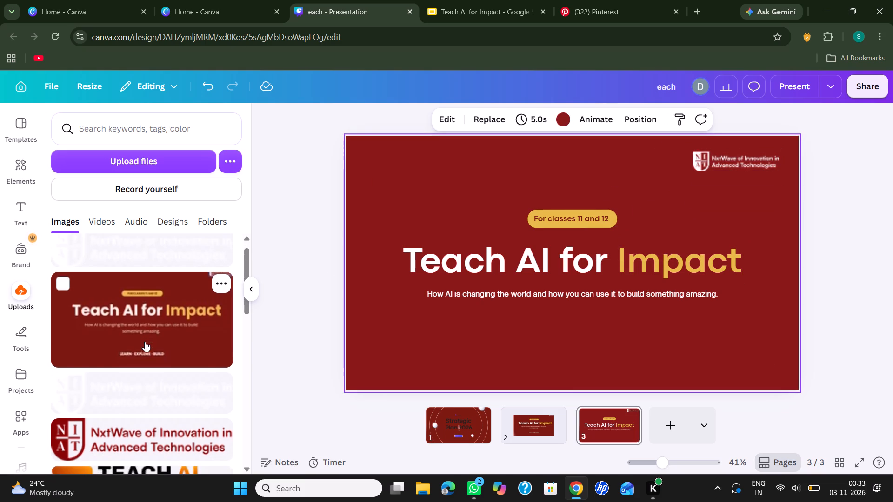
pyautogui.scroll(-1, 145, 342)
pyautogui.click(143, 382)
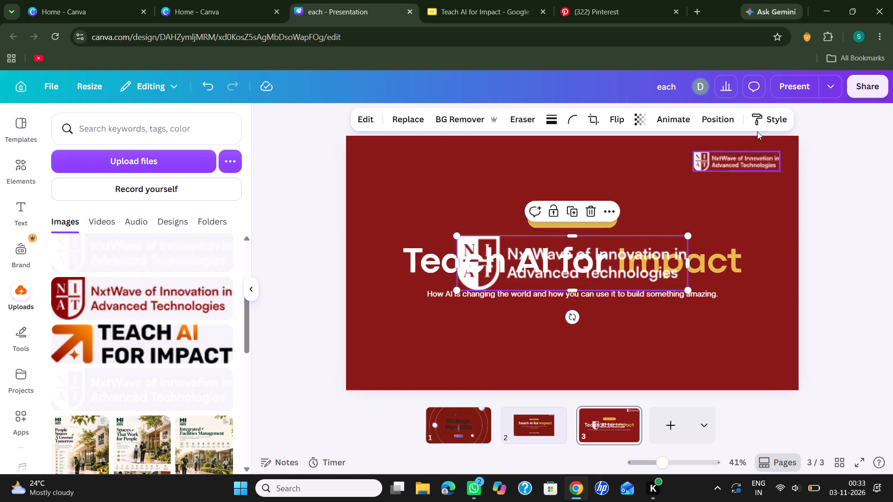
pyautogui.click(740, 154)
pyautogui.press('BackSpace')
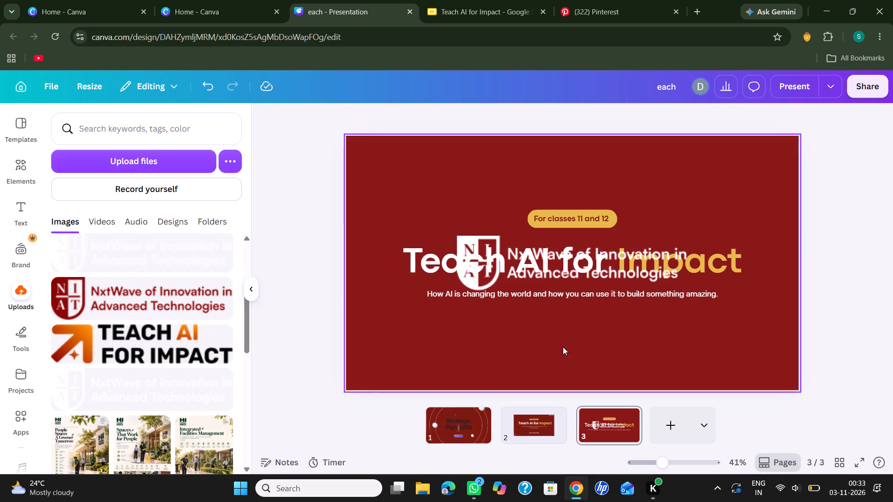
# Shrink the new NxtWave logo and position it in the slide's top-right corner, fully inside the page edges.
pyautogui.moveTo(612, 266); pyautogui.dragTo(749, 179)
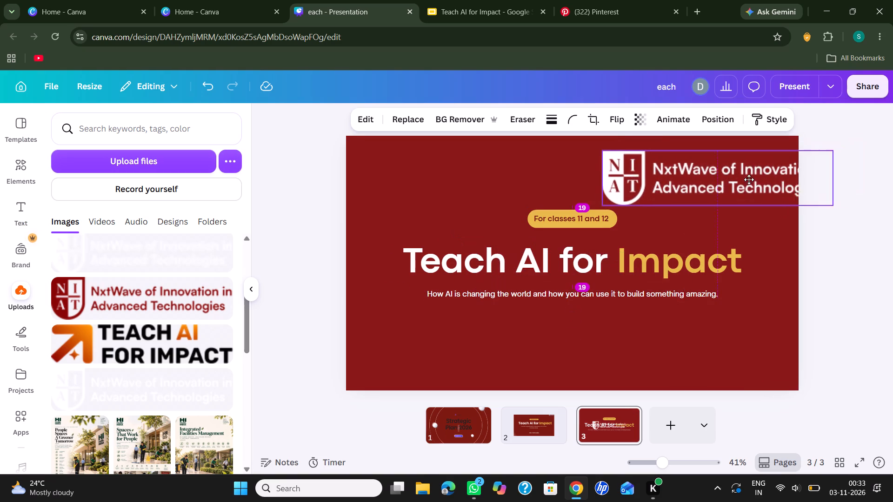
pyautogui.moveTo(749, 179); pyautogui.dragTo(740, 178)
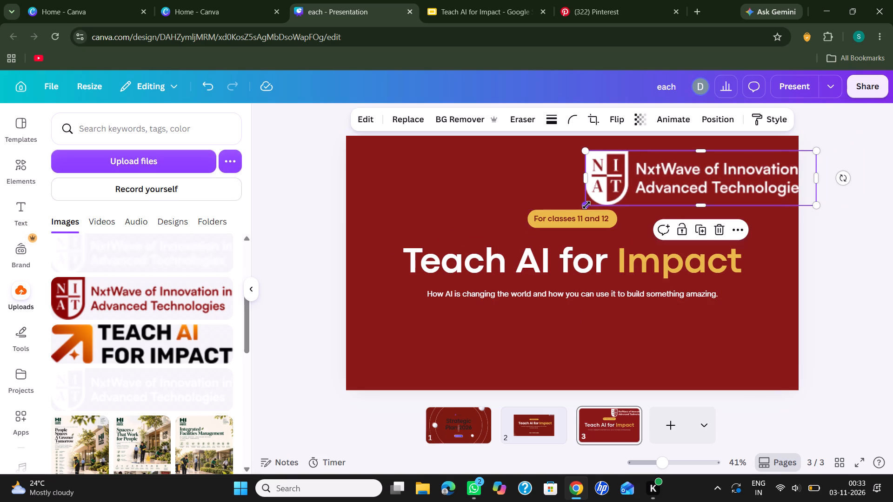
pyautogui.moveTo(586, 205); pyautogui.dragTo(722, 148)
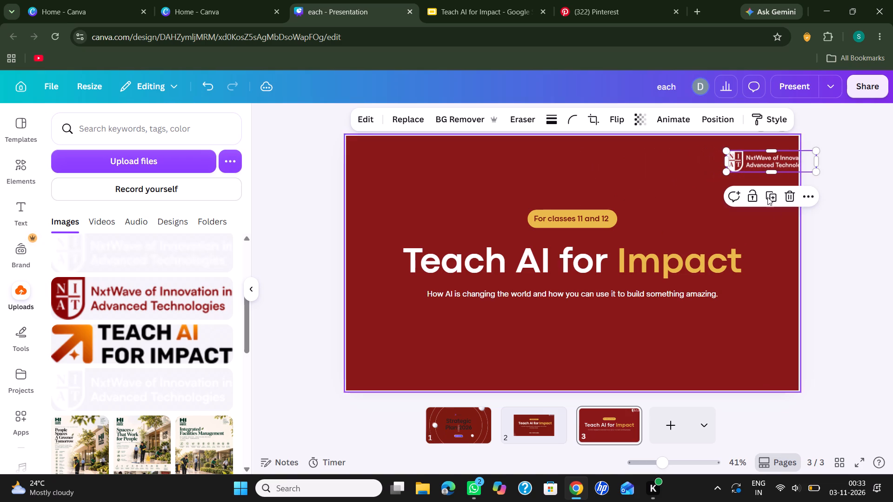
pyautogui.click(732, 274)
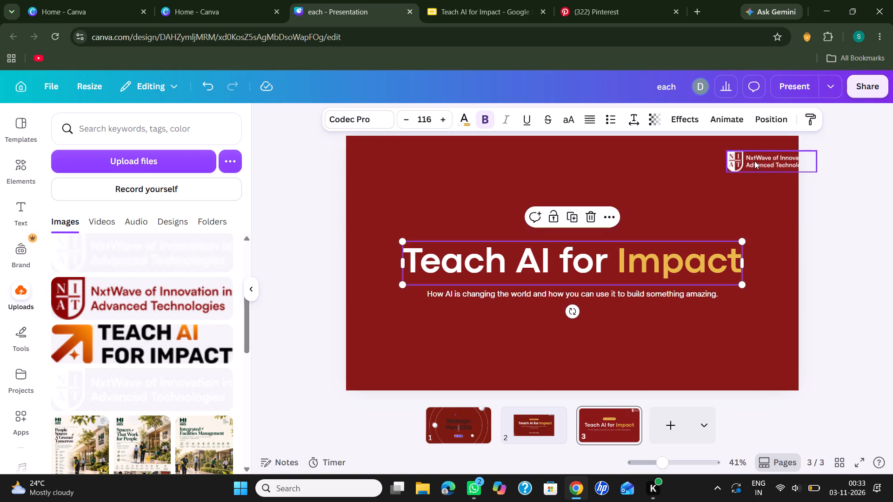
pyautogui.moveTo(754, 161); pyautogui.dragTo(726, 155)
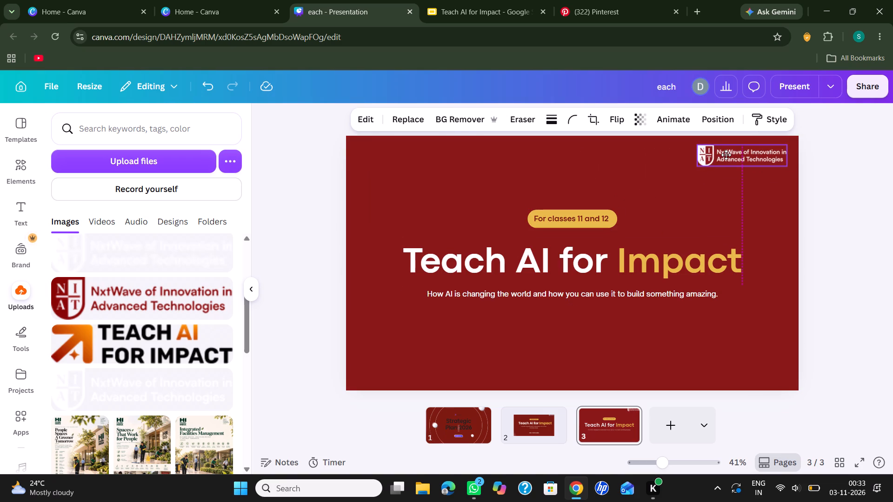
pyautogui.moveTo(726, 155); pyautogui.dragTo(727, 157)
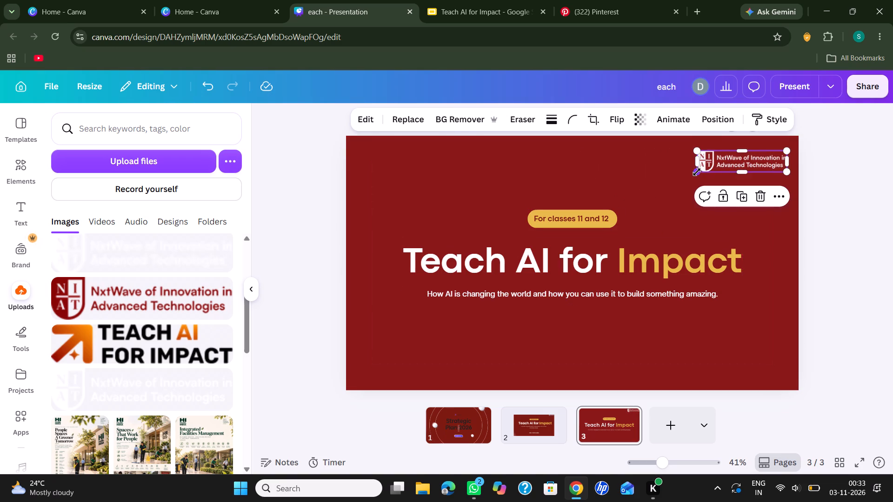
pyautogui.moveTo(697, 172); pyautogui.dragTo(718, 164)
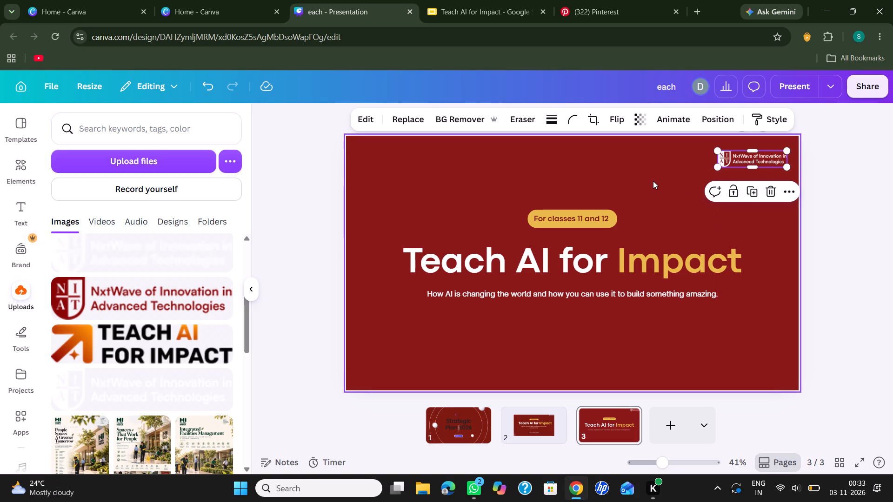
pyautogui.click(653, 181)
pyautogui.click(759, 165)
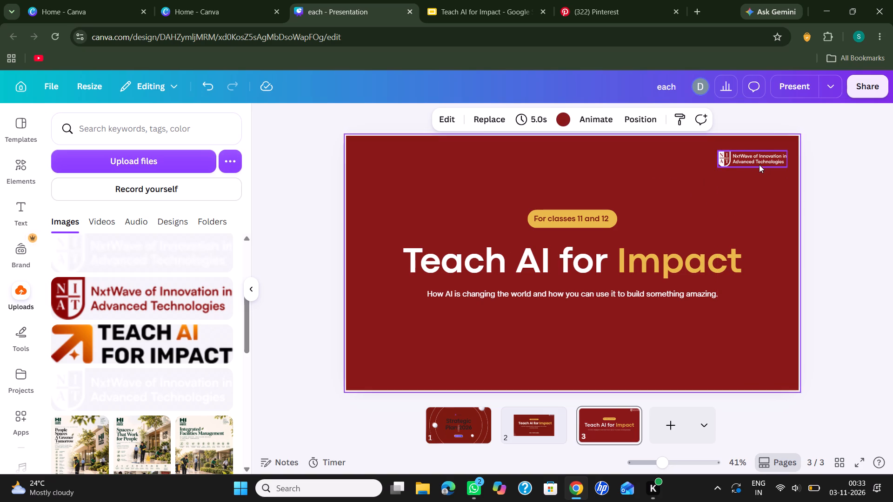
pyautogui.moveTo(759, 160); pyautogui.dragTo(752, 158)
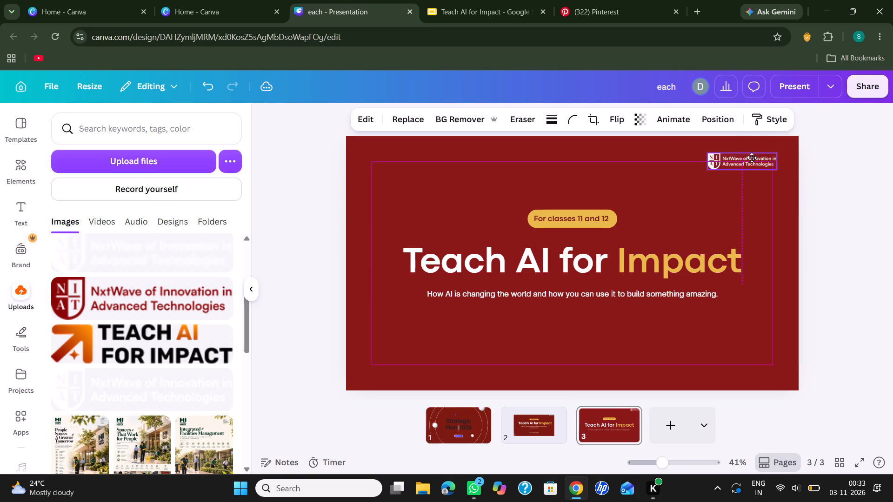
pyautogui.moveTo(752, 158); pyautogui.dragTo(753, 157)
pyautogui.click(683, 171)
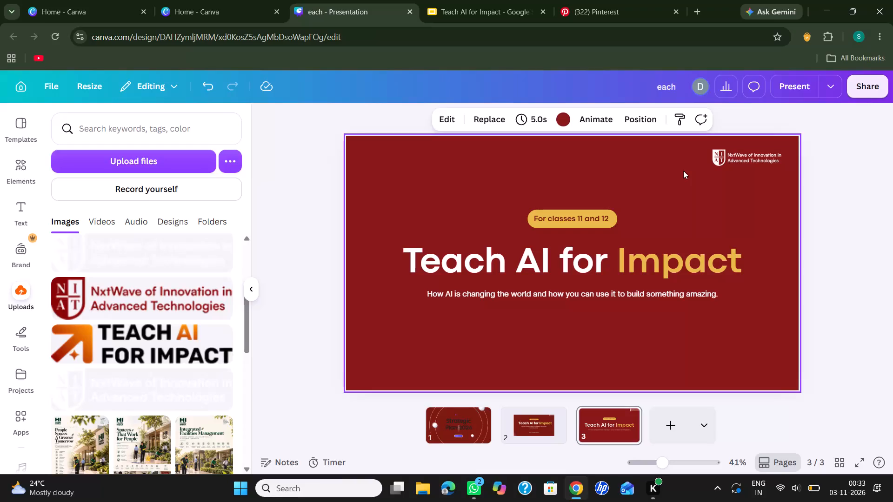
# Delete the leftover Strategic Plan 2026 template page from the presentation.
pyautogui.click(539, 356)
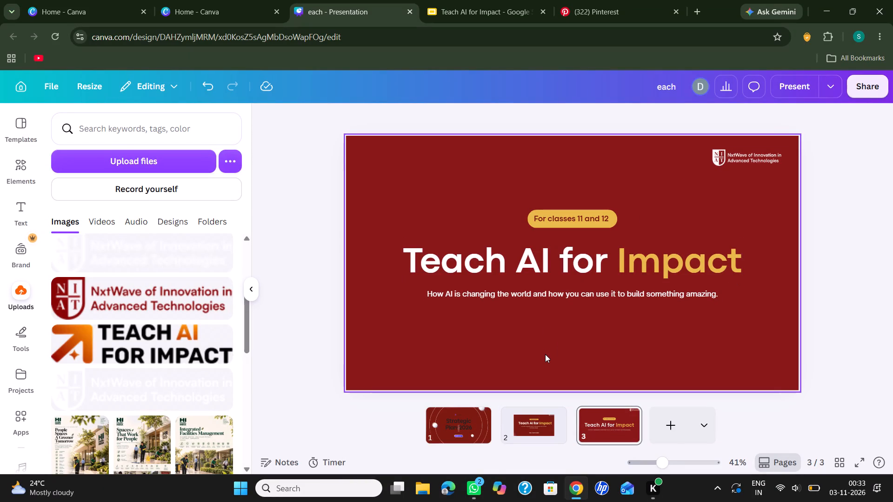
pyautogui.click(463, 423)
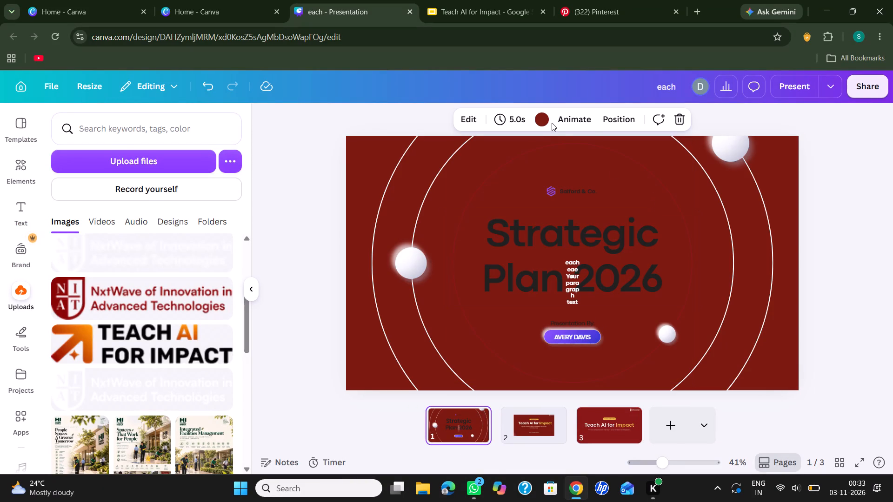
pyautogui.click(677, 118)
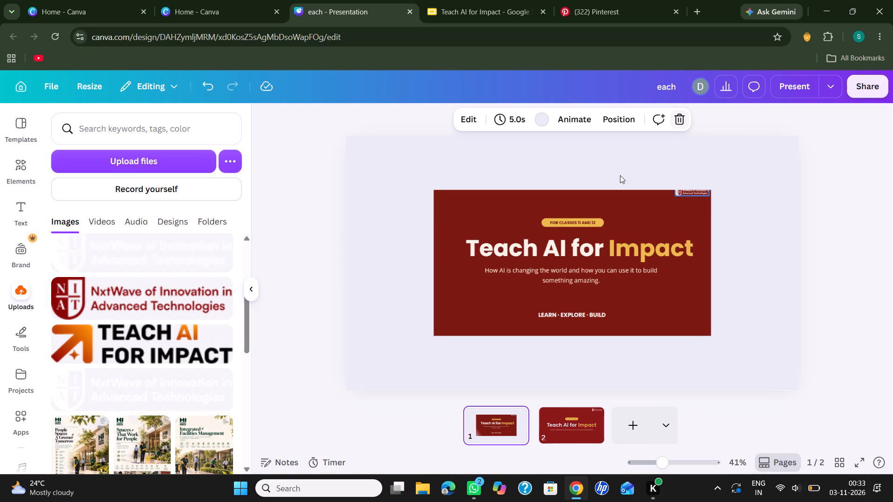
# Add a text box reading "LEARN eXPLORE BUILD" to the recreated Teach AI for Impact title slide.
pyautogui.click(587, 414)
pyautogui.press('t')
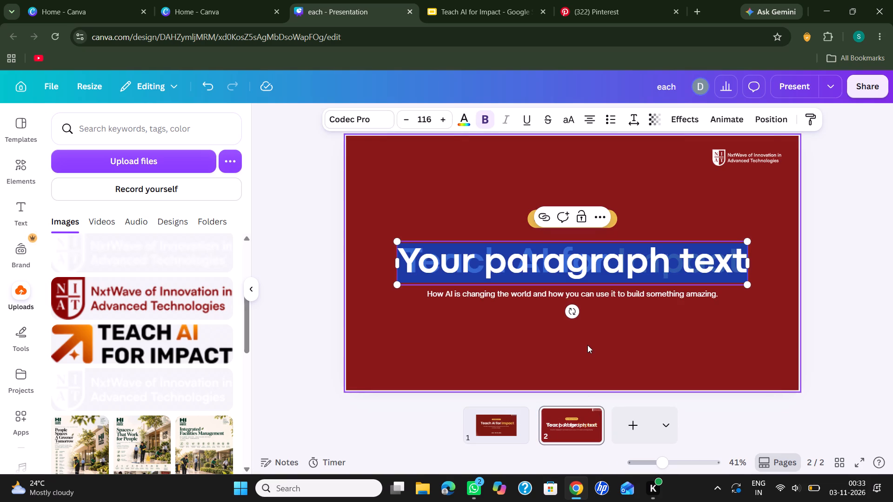
pyautogui.write('Le')
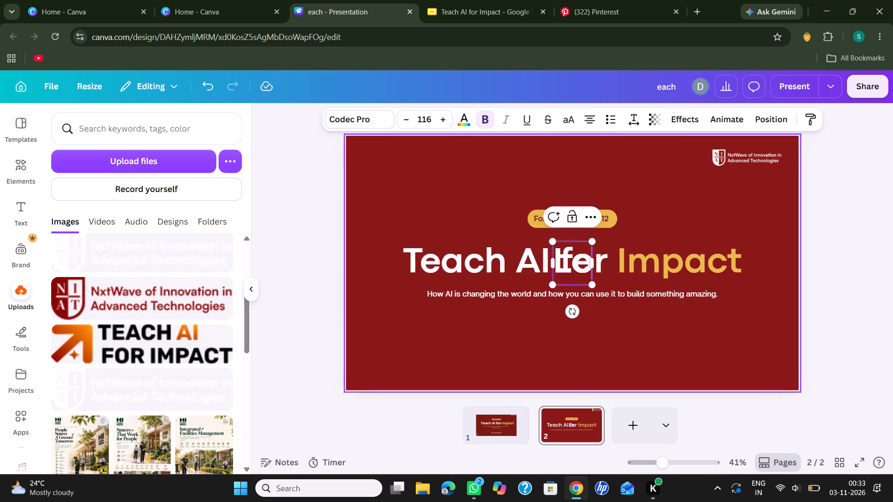
pyautogui.press('BackSpace')
pyautogui.write('EARN')
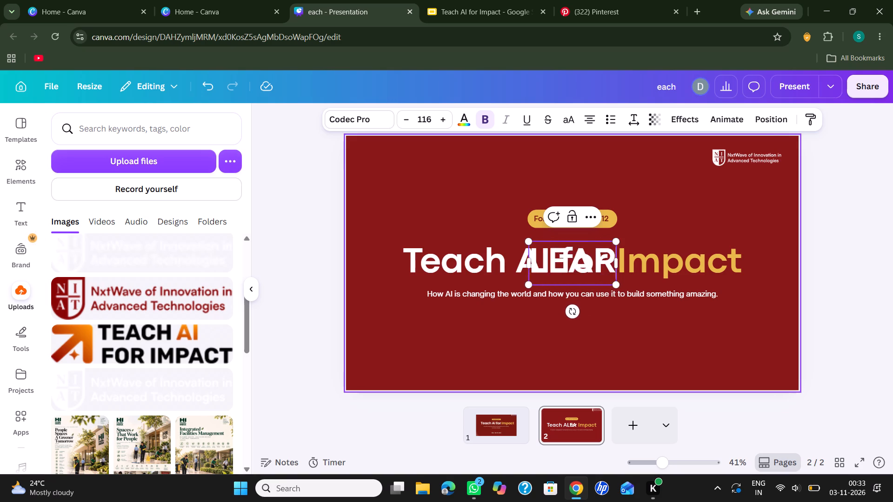
pyautogui.press('space')
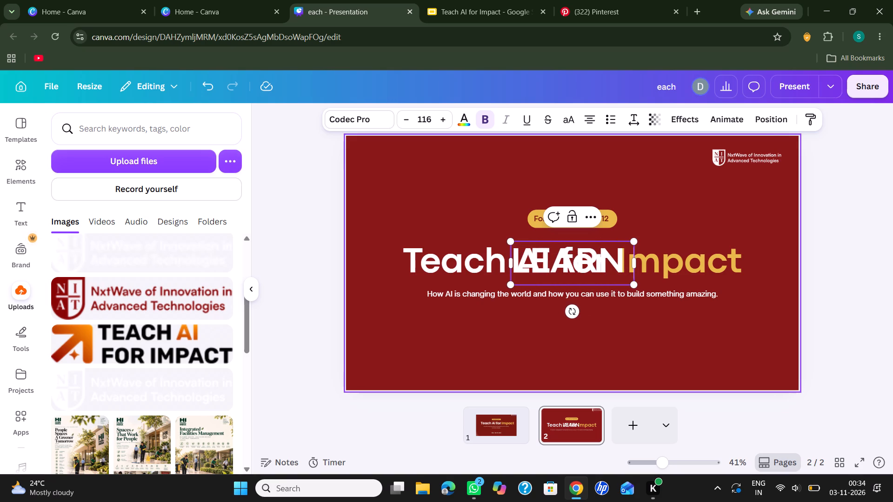
pyautogui.write('eXPLORE')
pyautogui.press('space')
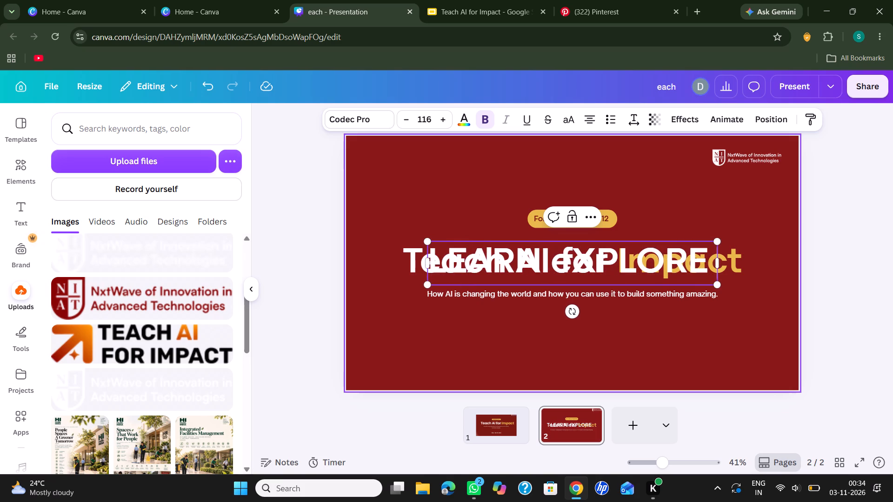
pyautogui.write('BUILD')
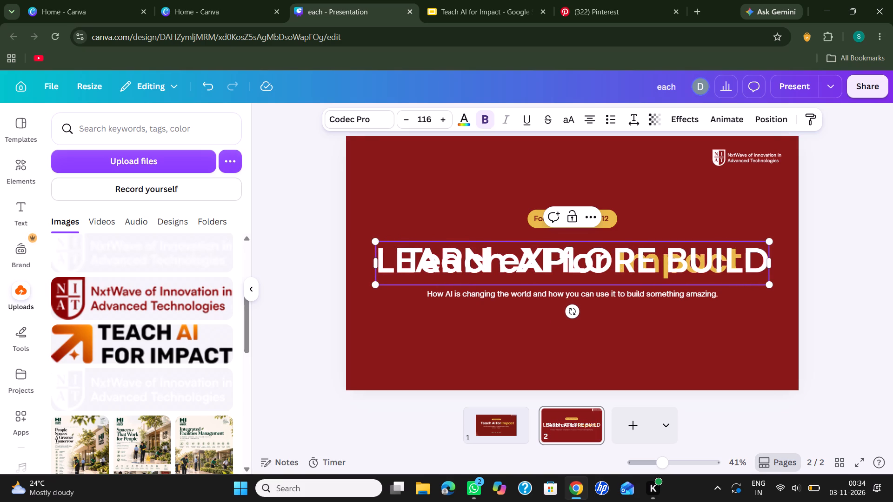
# Shrink the "LEARN eXPLORE BUILD" text to about size 33.9 and centre it below the subtitle.
pyautogui.moveTo(377, 238); pyautogui.dragTo(688, 374)
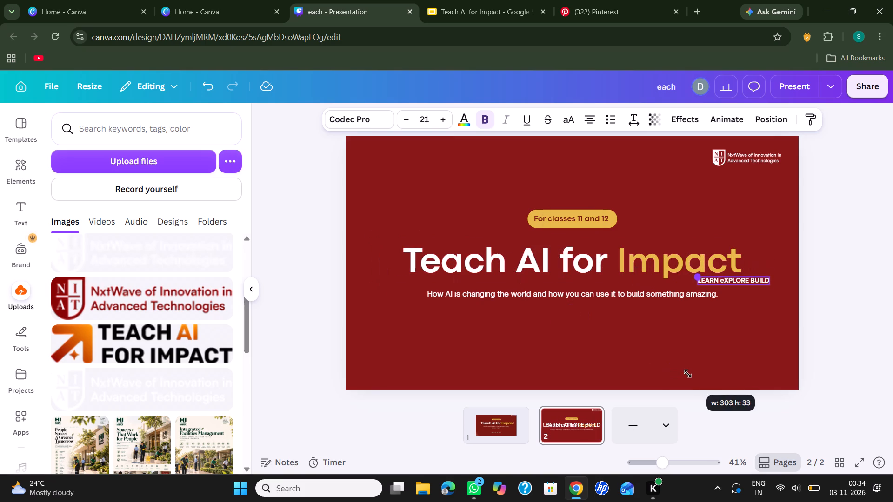
pyautogui.moveTo(688, 374); pyautogui.dragTo(646, 356)
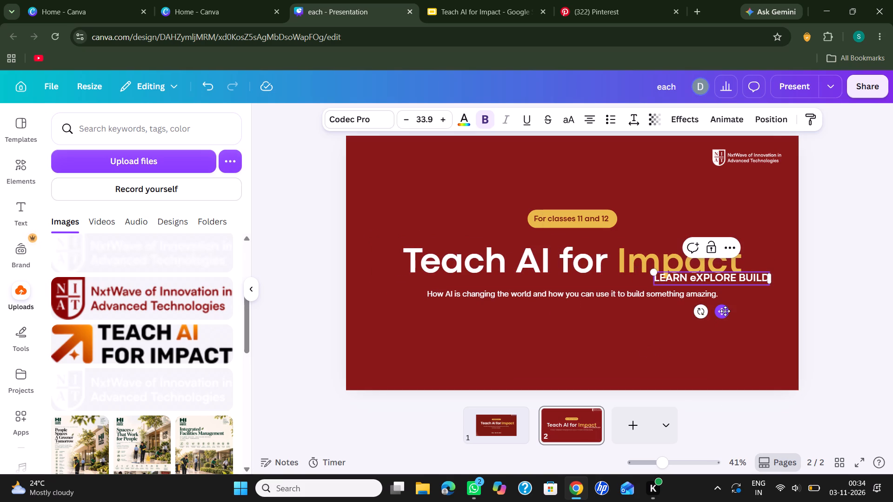
pyautogui.moveTo(725, 311); pyautogui.dragTo(581, 369)
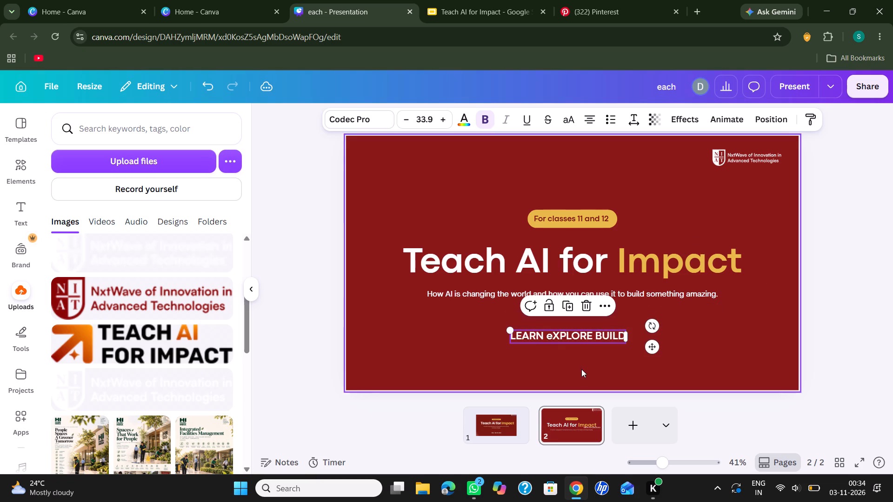
# Correct the lowercase first letter of the tagline's middle word so it reads "LEARN EXPLORE BUILD".
pyautogui.tripleClick(550, 337)
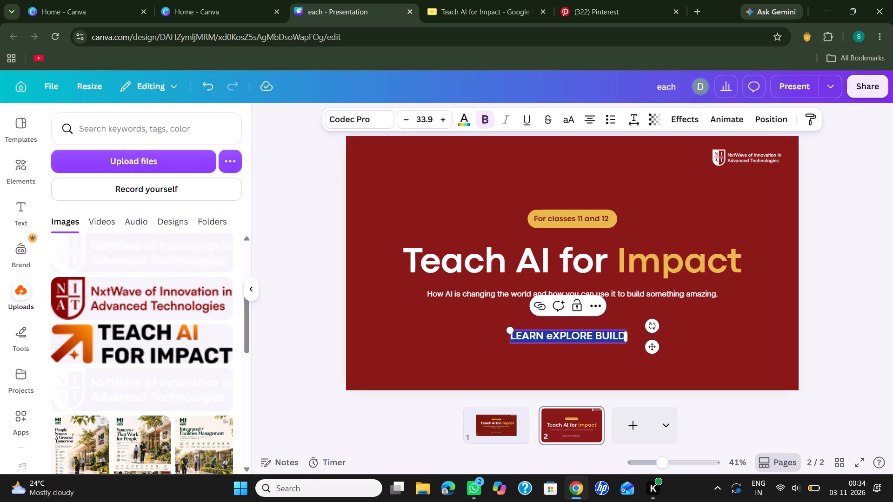
pyautogui.click(550, 337)
pyautogui.press('BackSpace')
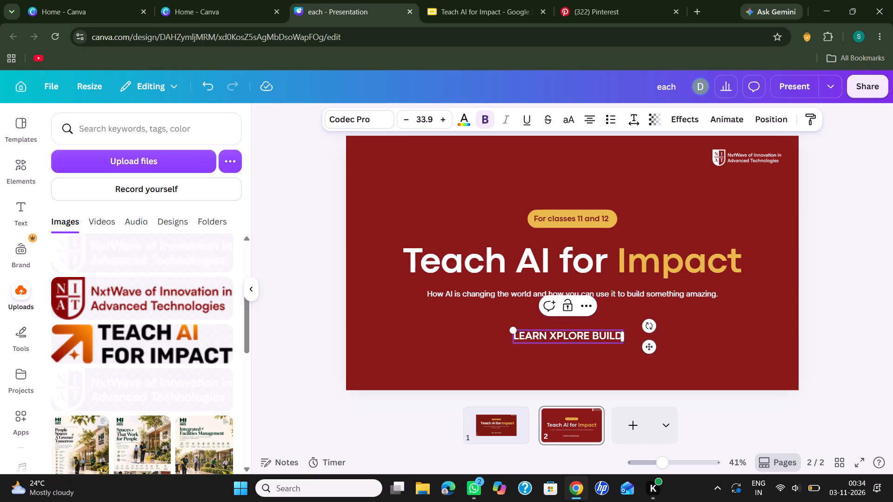
pyautogui.hotkey('shift', 'e')
pyautogui.press('BackSpace')
pyautogui.press('e')
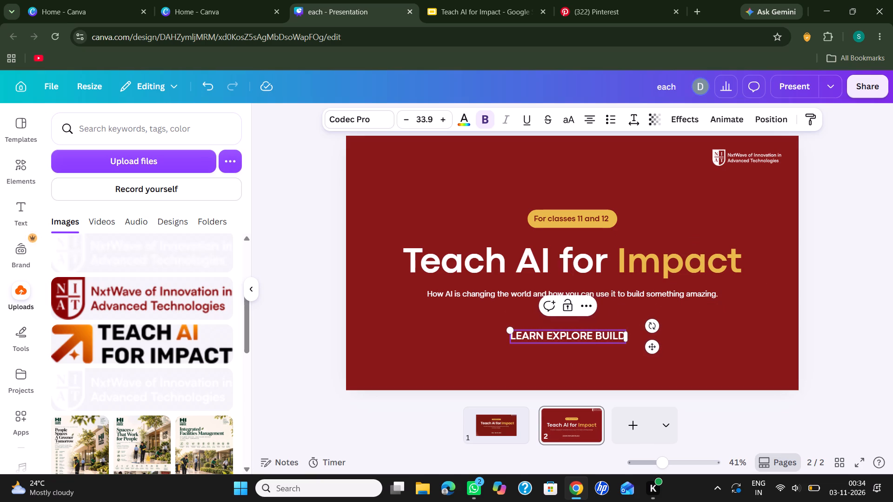
# Delete the LEARN EXPLORE BUILD tagline from the recreated title slide.
pyautogui.click(590, 353)
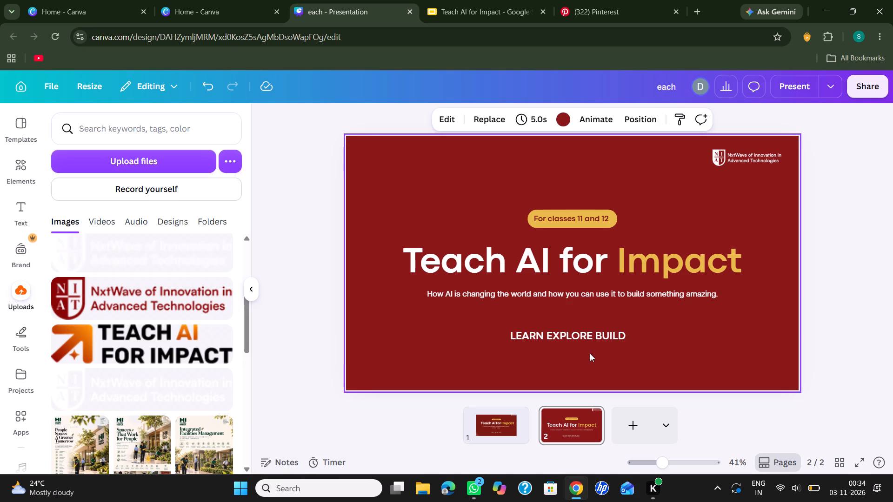
pyautogui.click(590, 335)
pyautogui.press('BackSpace')
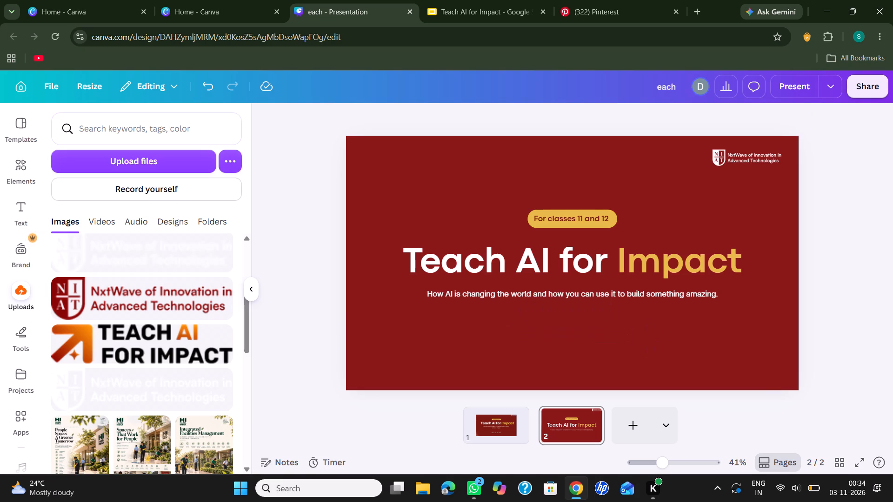
pyautogui.click(586, 330)
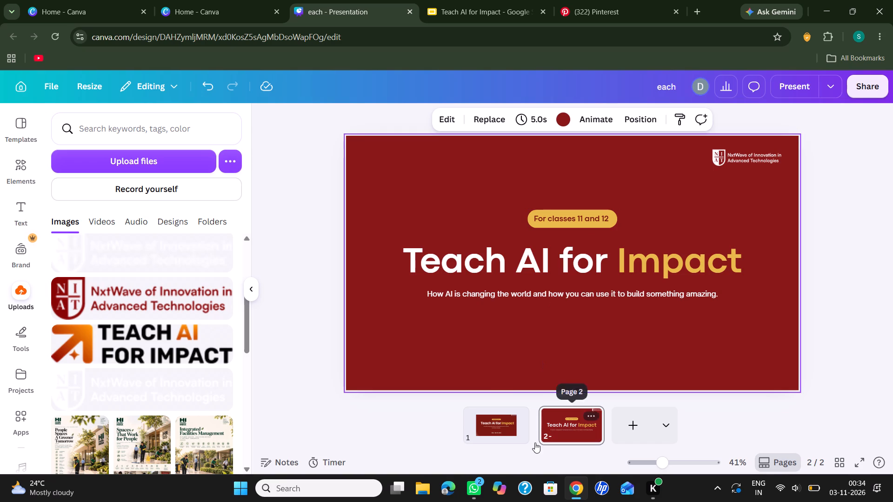
# Check the original title slide in Google Slides and nudge the Canva slide's subtitle down, slightly farther from the title.
pyautogui.click(477, 0)
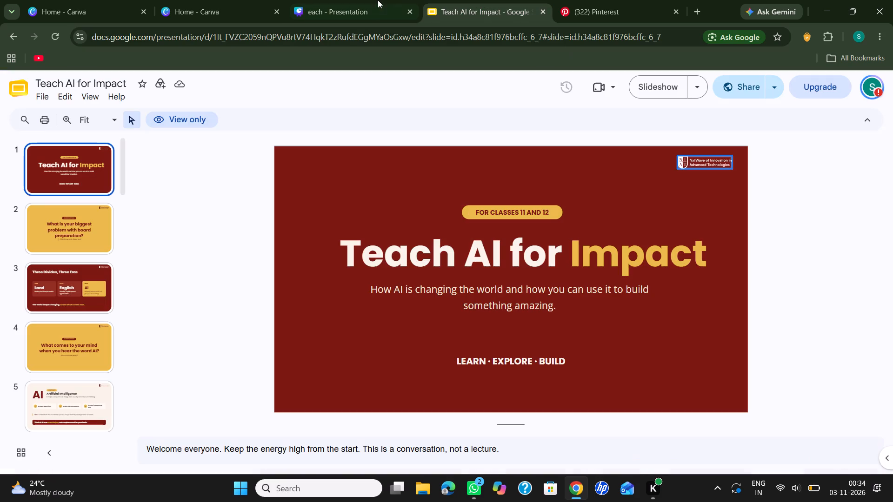
pyautogui.click(377, 0)
pyautogui.click(514, 324)
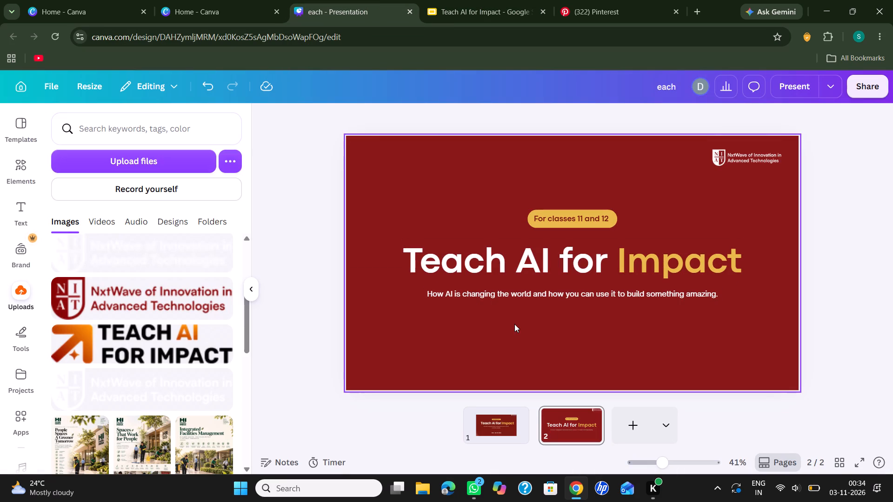
pyautogui.click(516, 291)
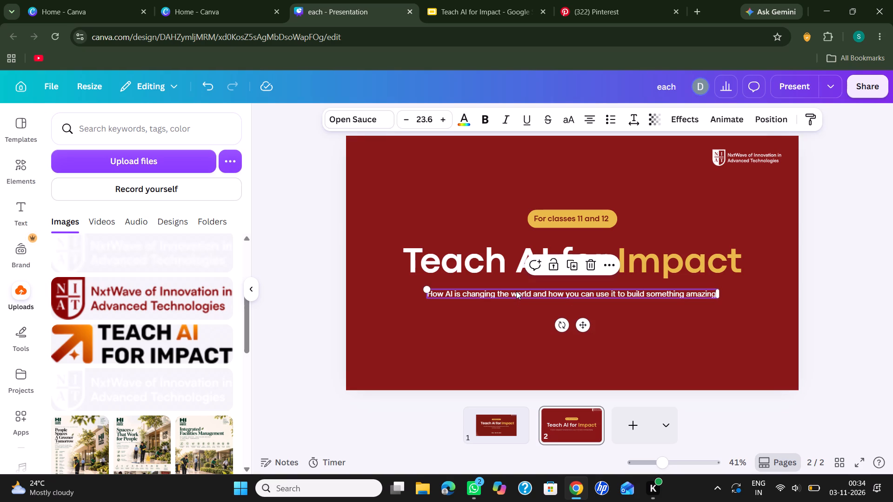
pyautogui.press('Down')
pyautogui.press('Down')
pyautogui.press('Down')
pyautogui.press('Down')
pyautogui.press('Down')
pyautogui.press('Down')
pyautogui.press('Down')
pyautogui.press('Down')
pyautogui.press('Down')
pyautogui.press('Down')
pyautogui.press('Down')
pyautogui.press('Down')
pyautogui.press('Down')
pyautogui.press('Down')
pyautogui.press('Down')
pyautogui.press('Down')
pyautogui.press('Down')
pyautogui.press('Down')
pyautogui.press('Down')
pyautogui.press('Down')
pyautogui.press('Down')
pyautogui.press('Down')
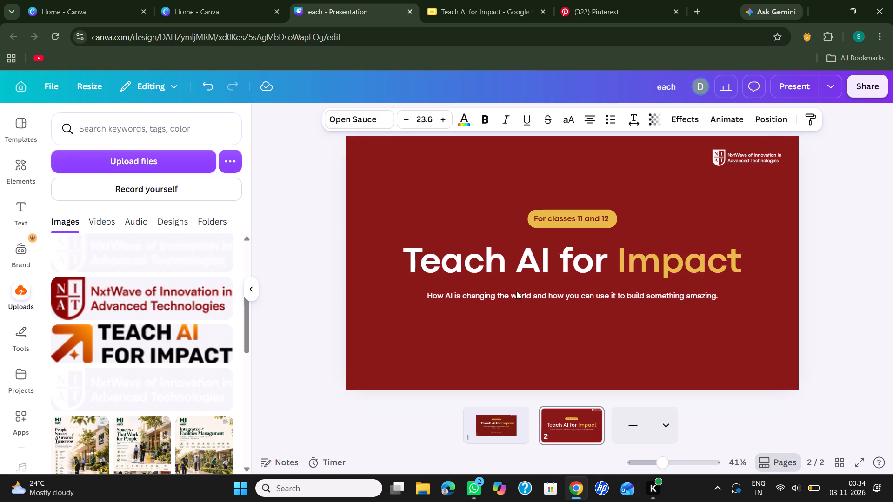
# Enlarge the "Teach AI for Impact" title to size 126 and centre it horizontally on the slide.
pyautogui.click(500, 271)
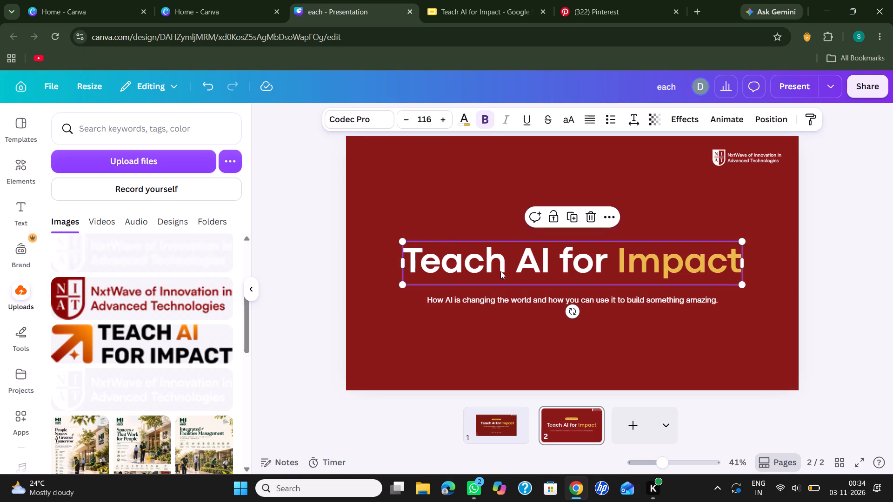
pyautogui.moveTo(404, 239); pyautogui.dragTo(371, 231)
pyautogui.moveTo(536, 273); pyautogui.dragTo(551, 275)
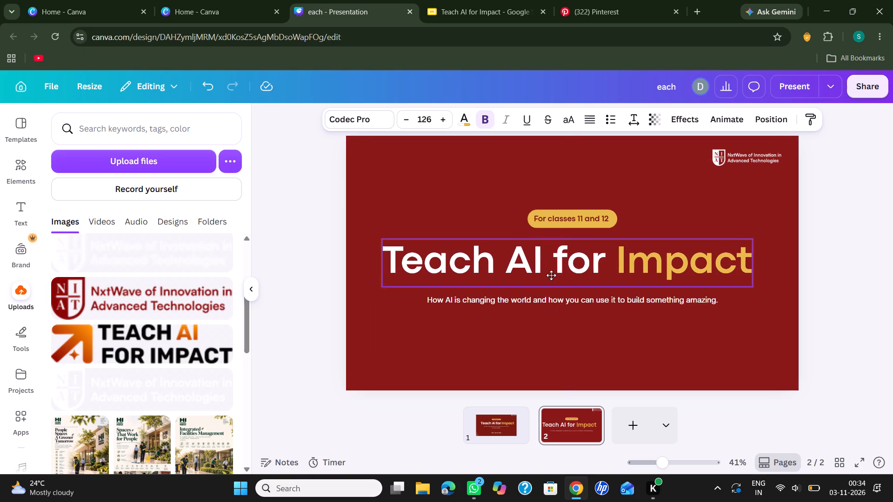
pyautogui.moveTo(551, 275); pyautogui.dragTo(550, 276)
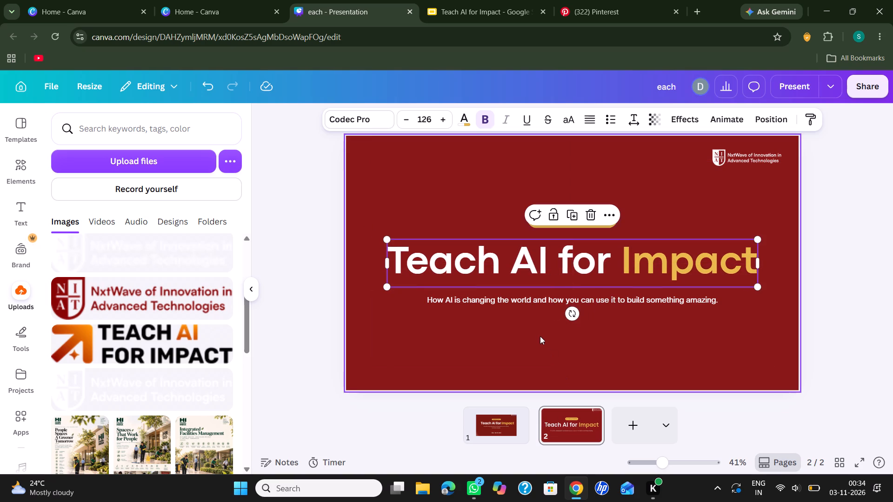
pyautogui.click(538, 333)
# Nudge the subtitle back up so it sits slightly closer to the enlarged title.
pyautogui.click(555, 301)
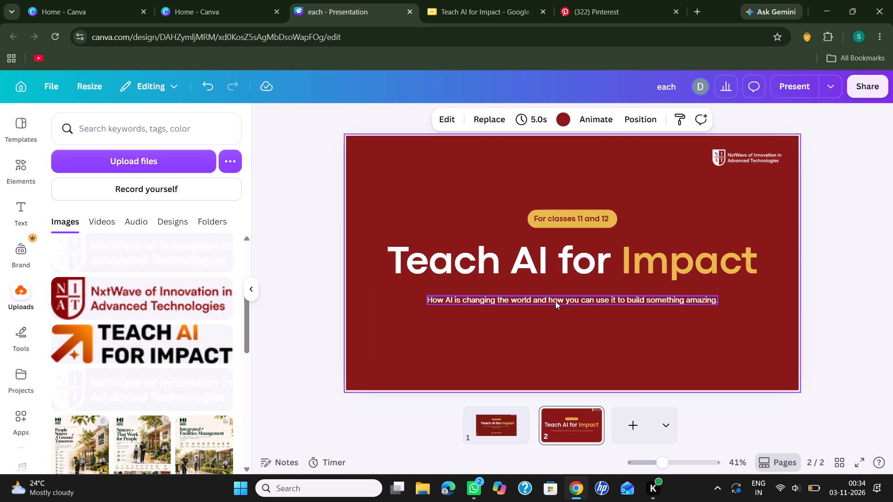
pyautogui.press('Up')
pyautogui.press('Up')
pyautogui.press('Up')
pyautogui.press('Up')
pyautogui.press('Up')
pyautogui.press('Up')
pyautogui.press('Up')
pyautogui.press('Up')
pyautogui.press('Up')
pyautogui.press('Up')
pyautogui.press('Up')
pyautogui.press('Up')
pyautogui.press('Up')
pyautogui.press('Up')
pyautogui.press('Up')
pyautogui.press('Up')
pyautogui.press('Up')
pyautogui.press('Up')
pyautogui.press('Up')
pyautogui.press('Up')
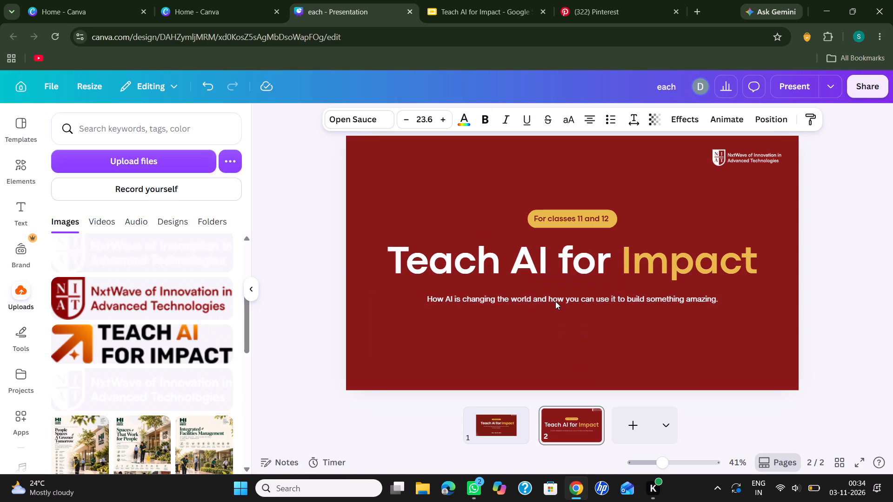
pyautogui.press('Down')
pyautogui.press('Down')
pyautogui.press('Down')
pyautogui.press('Down')
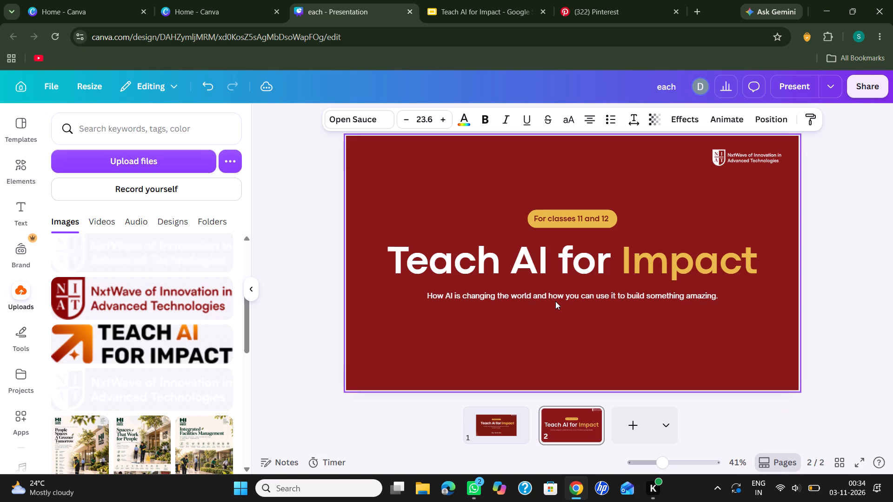
# Move the "For classes 11 and 12" badge down closer to the title, keeping it horizontally centred.
pyautogui.click(586, 213)
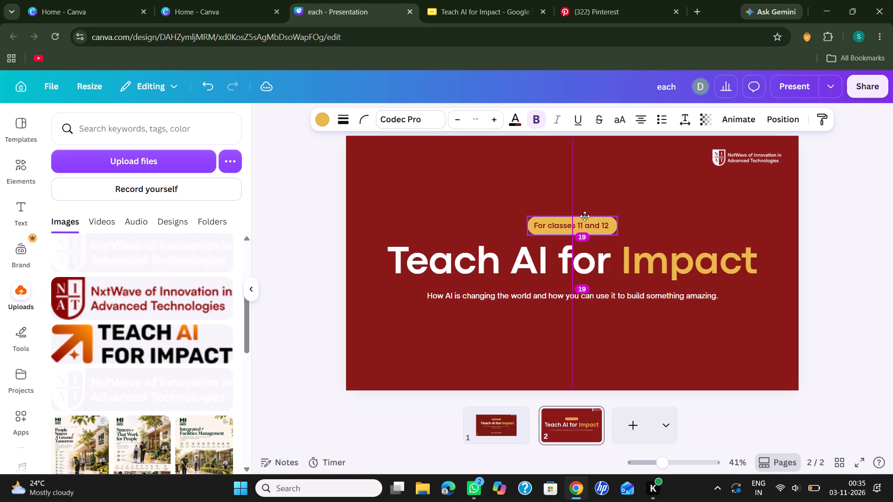
pyautogui.click(598, 351)
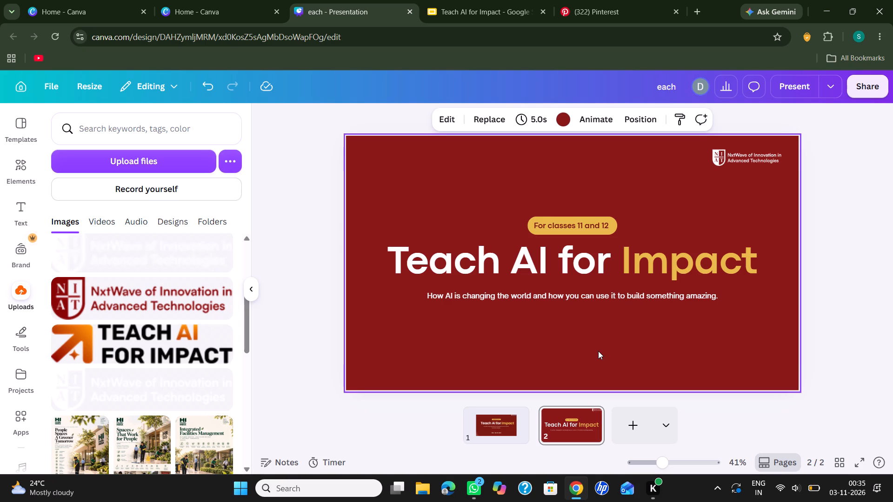
# Add a blank dark red page after the title slide.
pyautogui.click(624, 426)
pyautogui.click(523, 255)
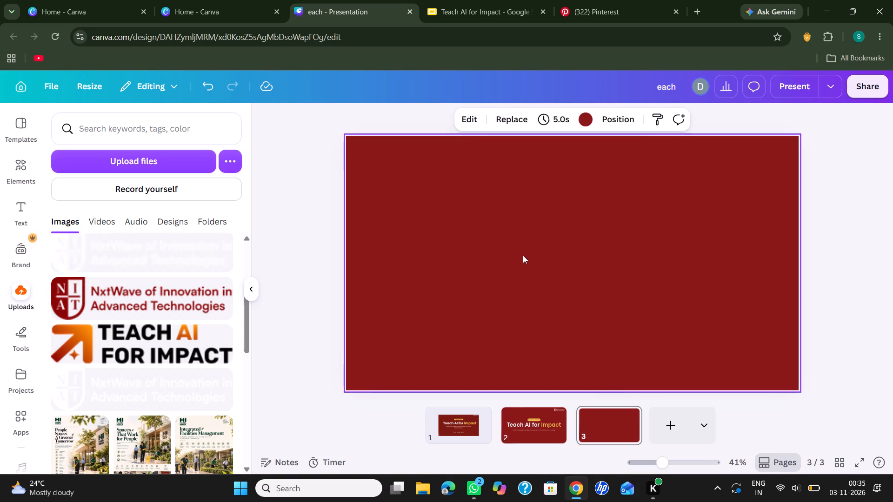
# Return to page 2 and move the "For classes 11 and 12" badge up slightly, away from the title.
pyautogui.click(535, 430)
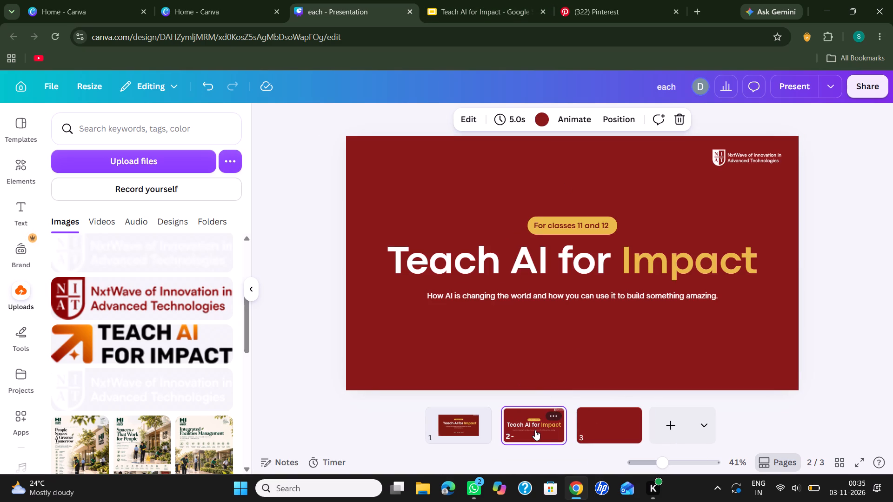
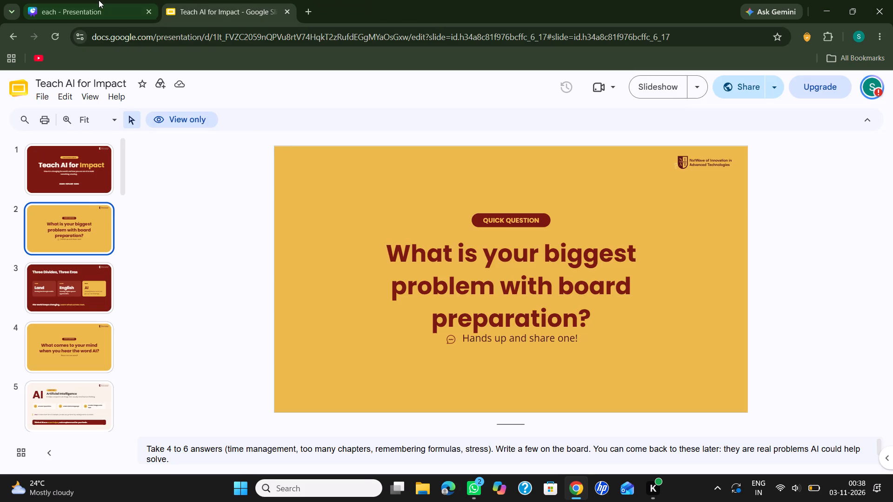
# Change the background of page 3 in the Canva presentation from dark red to the design's gold colour.
pyautogui.click(97, 0)
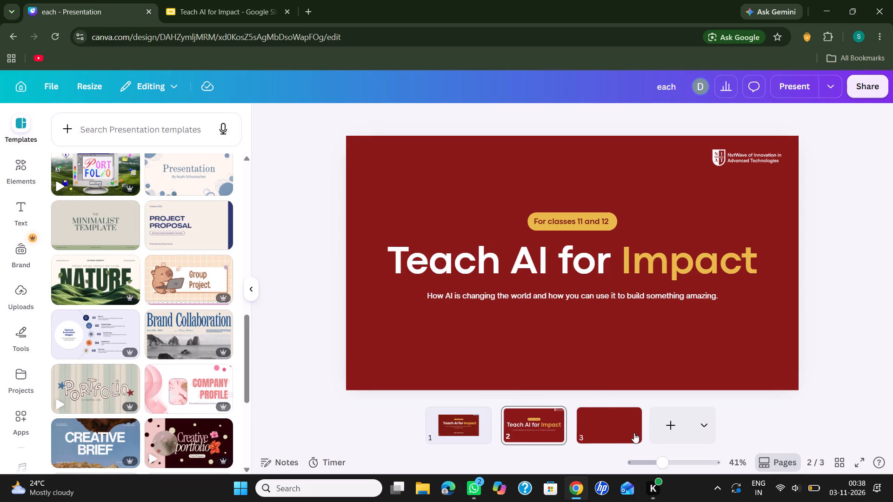
pyautogui.click(625, 430)
pyautogui.click(620, 256)
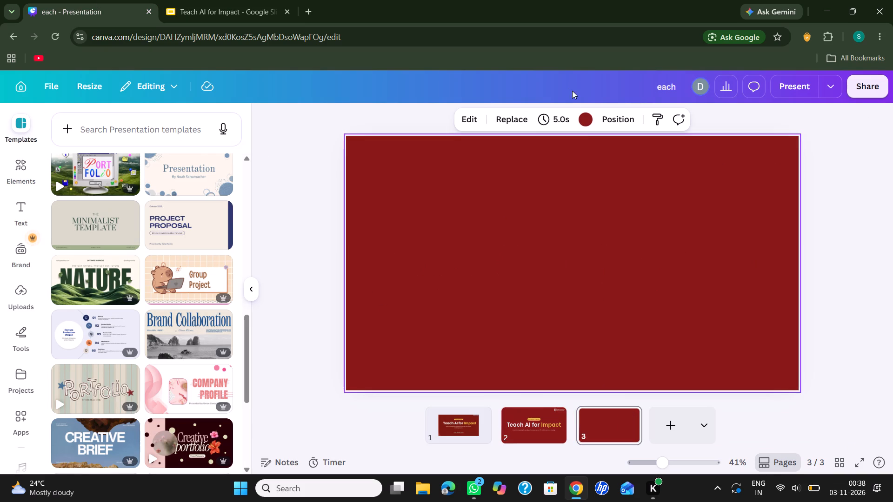
pyautogui.click(587, 127)
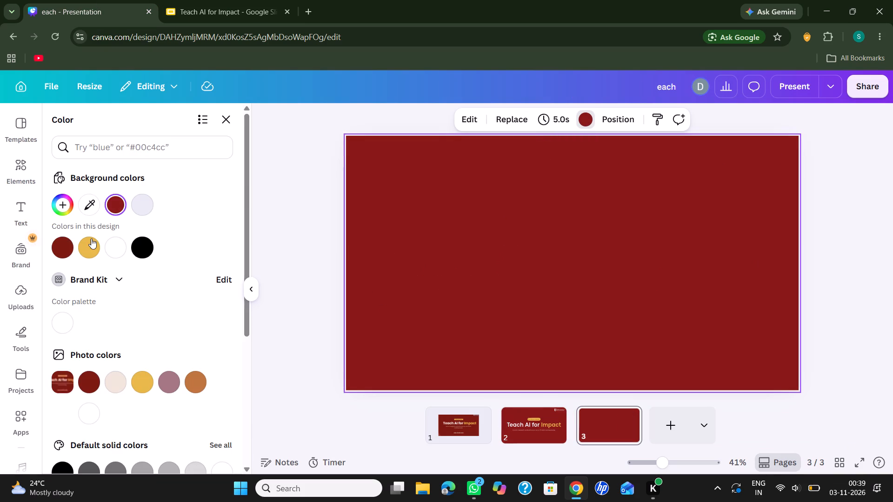
pyautogui.click(91, 239)
pyautogui.click(526, 142)
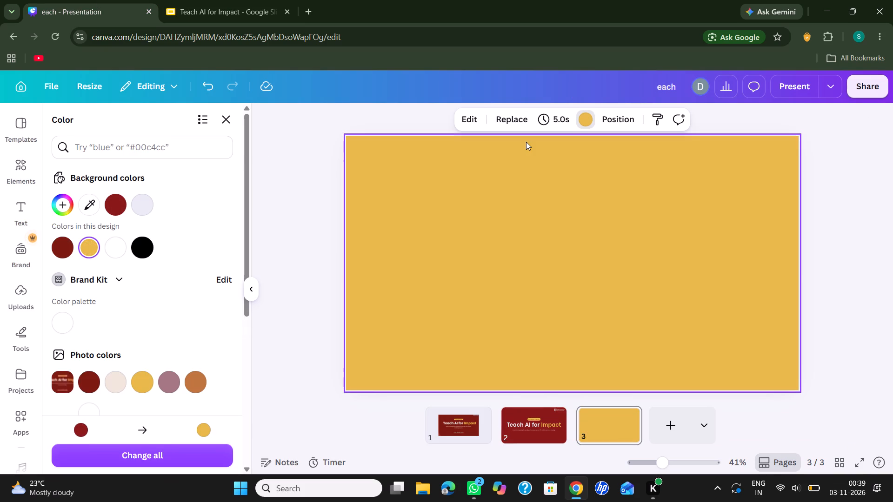
# Add the uploaded maroon NIAT logo to page 3, shrink it to about 261 by 62, and place it in the page's upper-right corner.
pyautogui.click(7, 288)
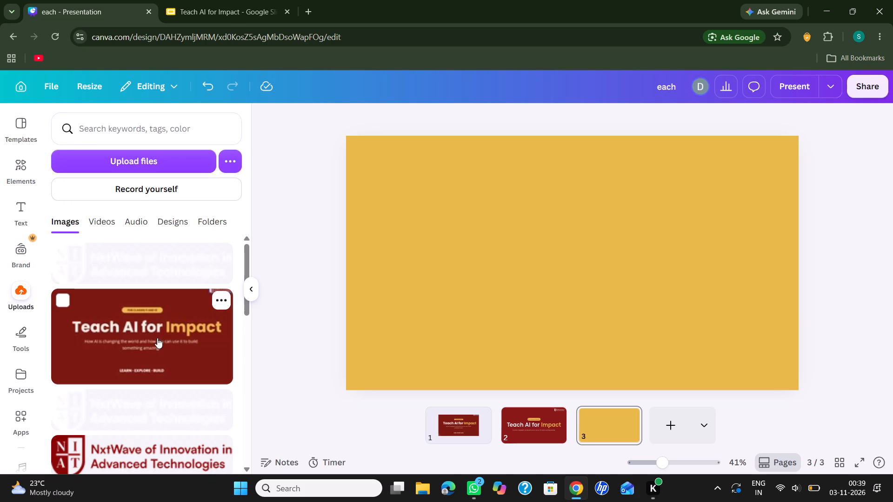
pyautogui.click(148, 442)
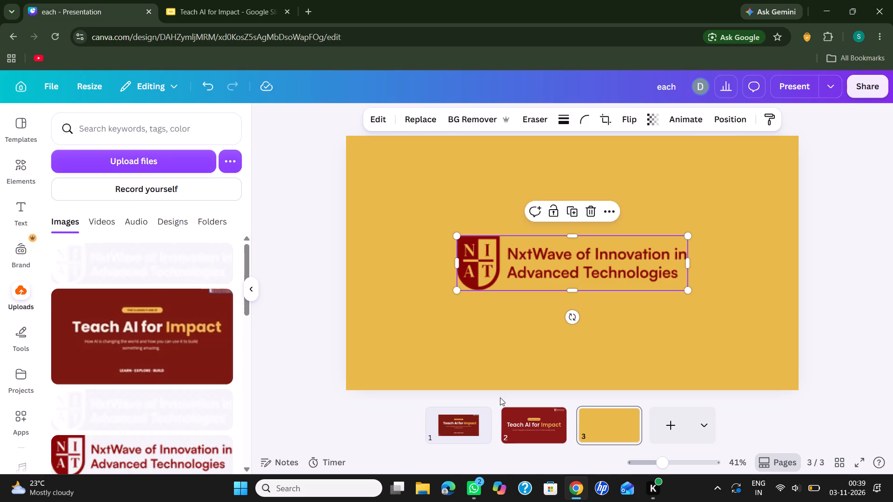
pyautogui.moveTo(456, 288); pyautogui.dragTo(715, 207)
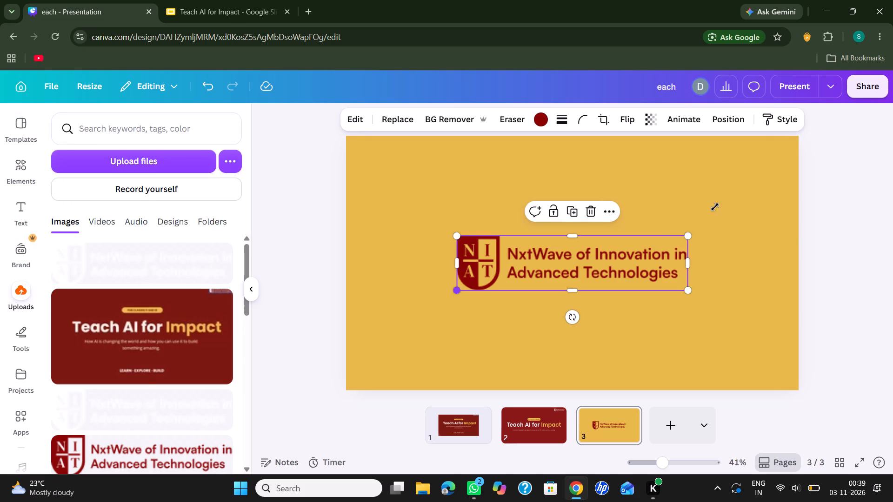
pyautogui.moveTo(715, 207); pyautogui.dragTo(628, 260)
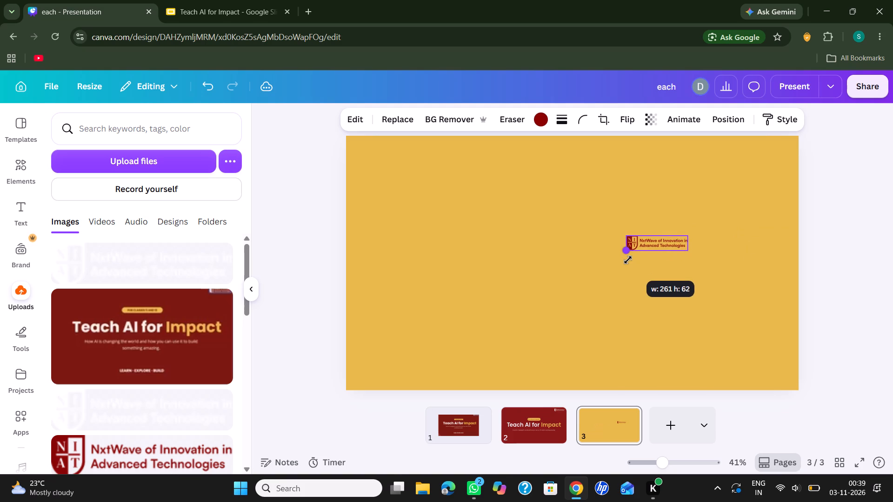
pyautogui.moveTo(628, 260); pyautogui.dragTo(627, 260)
pyautogui.moveTo(663, 274); pyautogui.dragTo(731, 198)
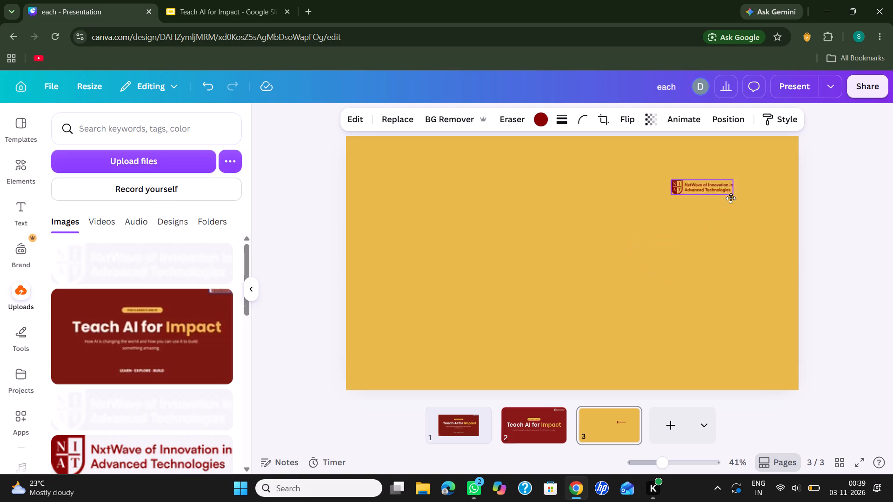
pyautogui.moveTo(731, 198); pyautogui.dragTo(757, 191)
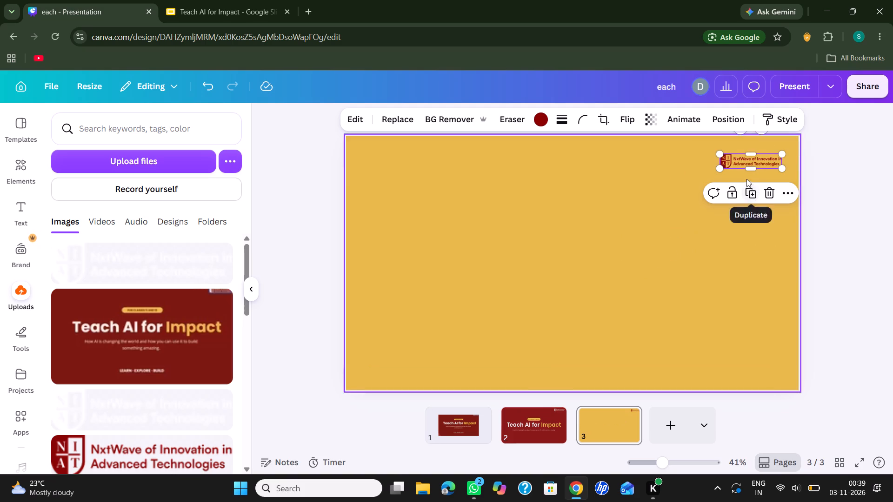
# Enlarge the maroon logo slightly and nudge it upward, comparing its placement with the logo on page 2.
pyautogui.moveTo(720, 169); pyautogui.dragTo(705, 174)
pyautogui.click(583, 251)
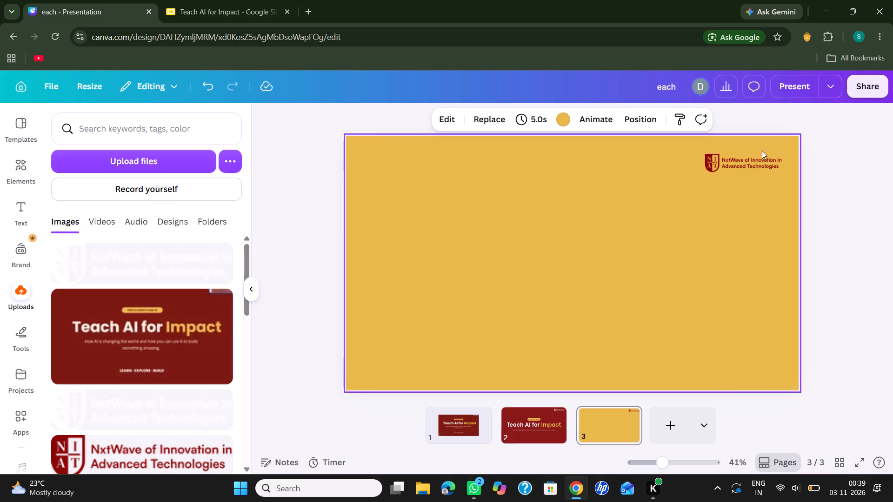
pyautogui.moveTo(755, 161); pyautogui.dragTo(757, 156)
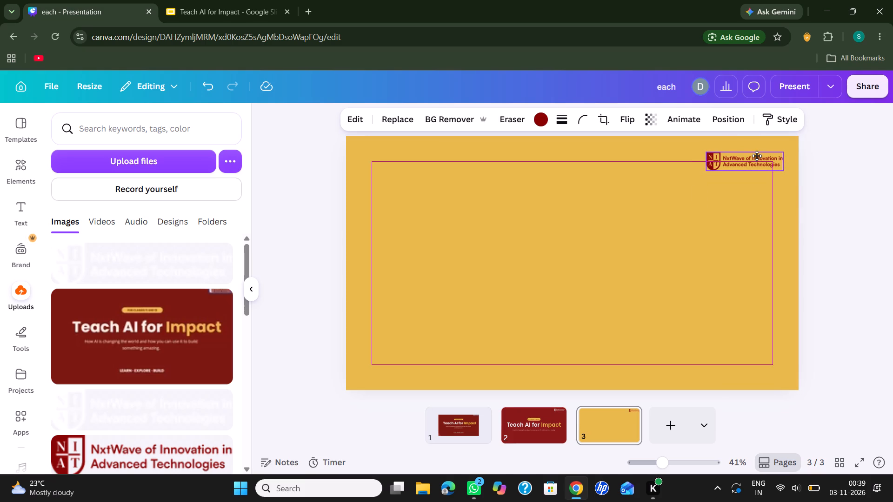
pyautogui.moveTo(757, 156); pyautogui.dragTo(757, 156)
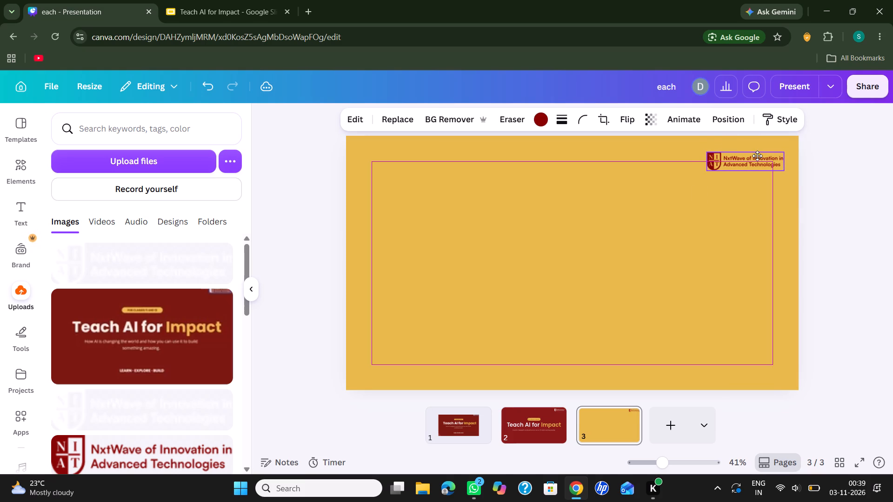
pyautogui.moveTo(757, 156); pyautogui.dragTo(757, 155)
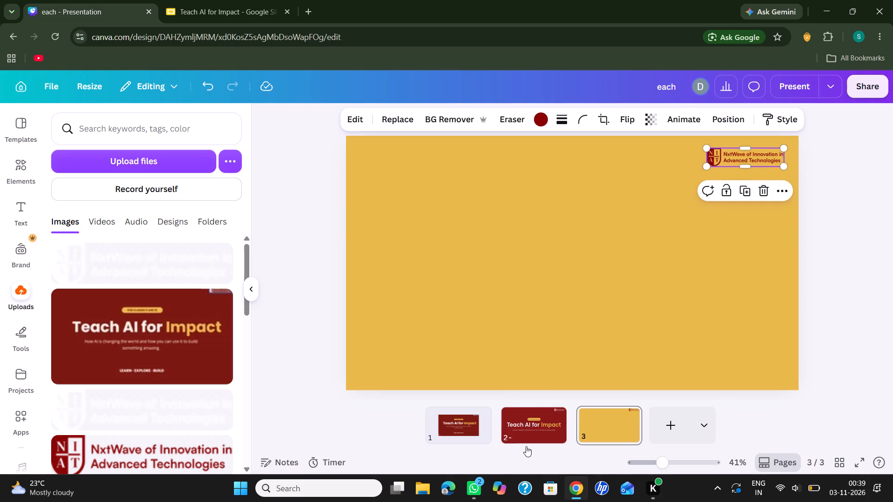
pyautogui.click(536, 426)
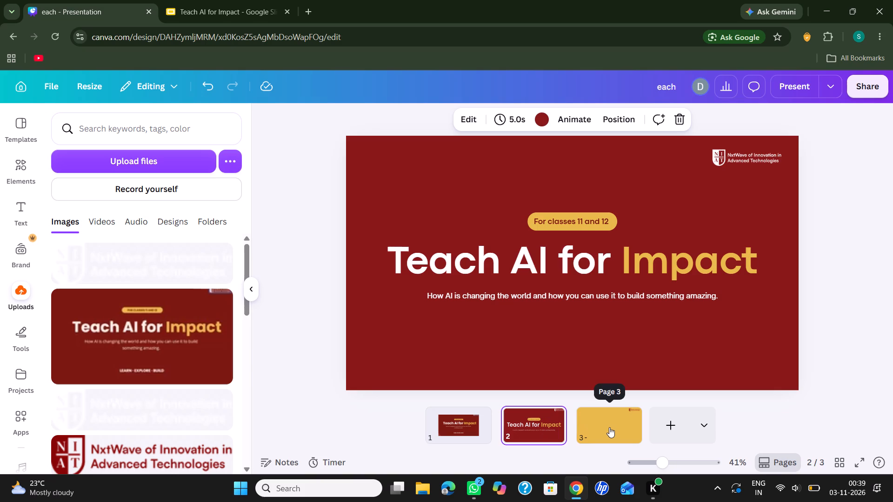
pyautogui.click(609, 427)
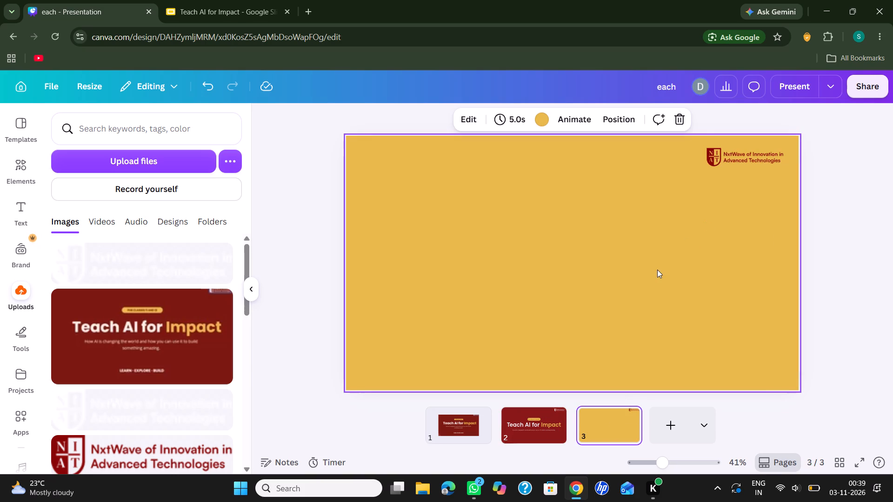
pyautogui.click(657, 270)
# Copy the heading "What is your biggest problem with board preparation?" from slide 2 of the Google Slides deck and return to Canva page 3.
pyautogui.click(241, 0)
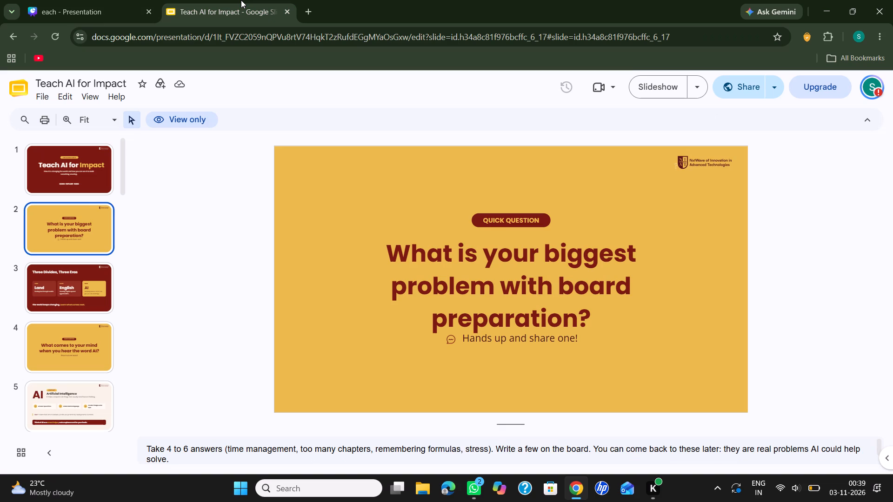
pyautogui.moveTo(382, 243); pyautogui.dragTo(589, 304)
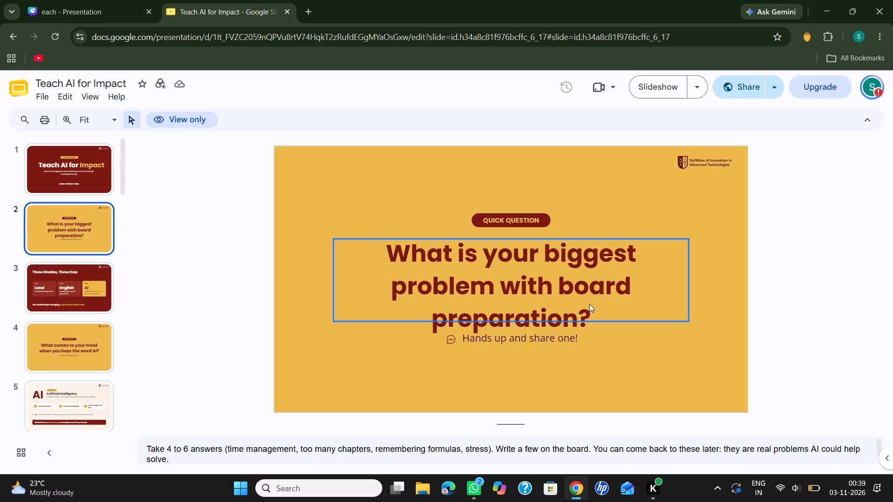
pyautogui.tripleClick(589, 304)
pyautogui.click(589, 304)
pyautogui.tripleClick(589, 304)
pyautogui.click(589, 304)
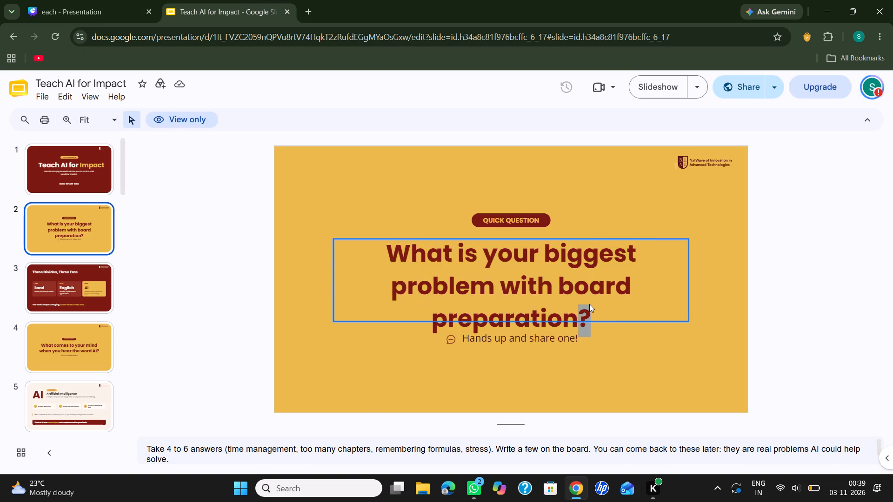
pyautogui.doubleClick(589, 304)
pyautogui.click(589, 304)
pyautogui.hotkey('ctrl', 'c')
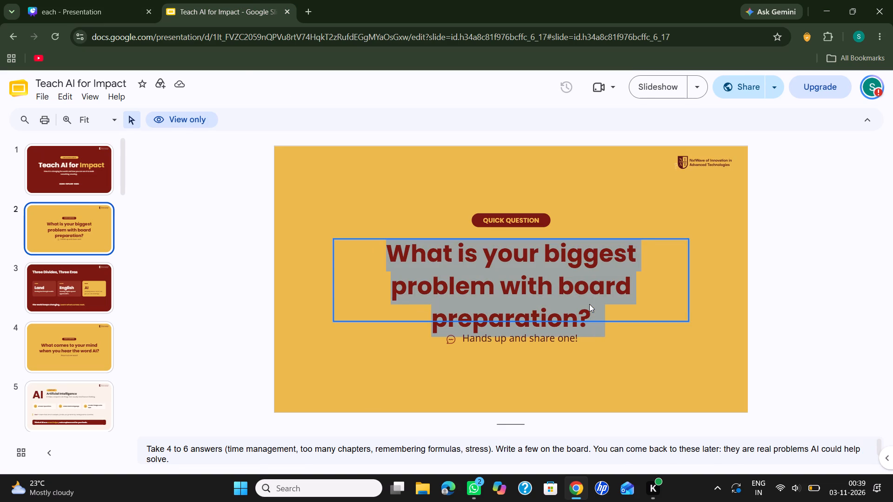
pyautogui.click(114, 0)
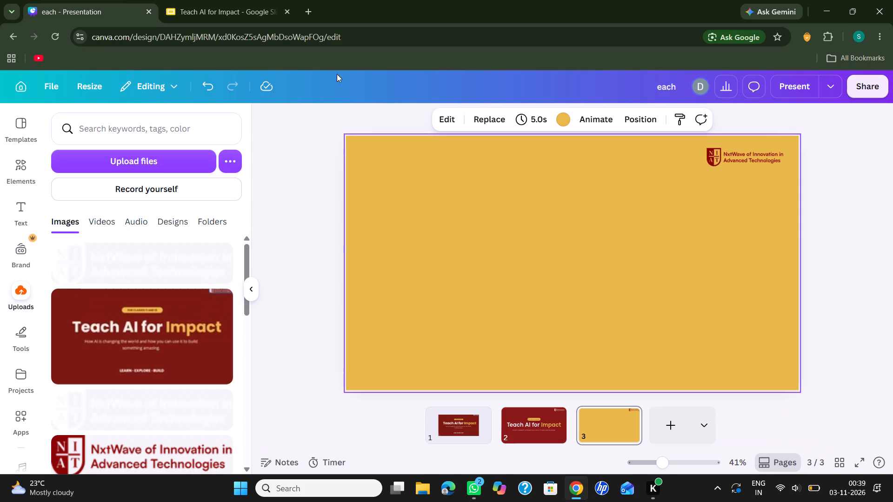
# Paste the copied question into a new text box on page 3, shrink it to about size 103, and centre it on the page.
pyautogui.press('t')
pyautogui.hotkey('ctrl', 'v')
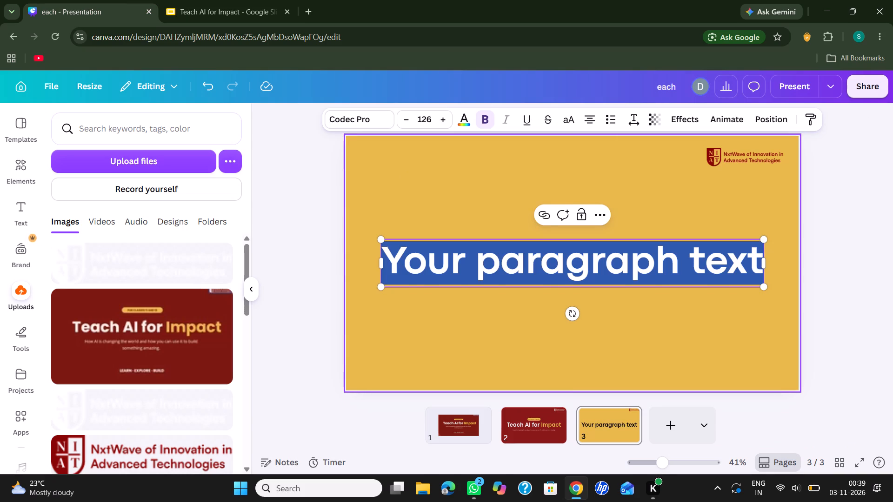
pyautogui.click(716, 333)
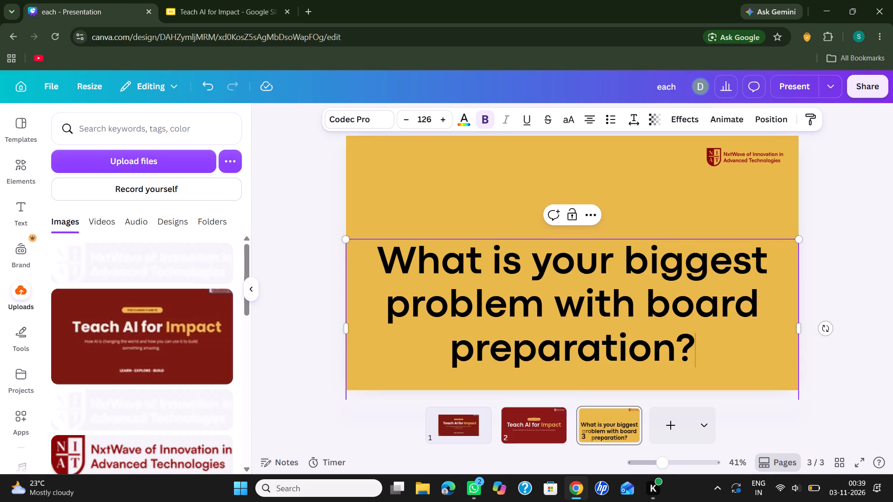
pyautogui.click(833, 377)
pyautogui.moveTo(577, 319); pyautogui.dragTo(586, 280)
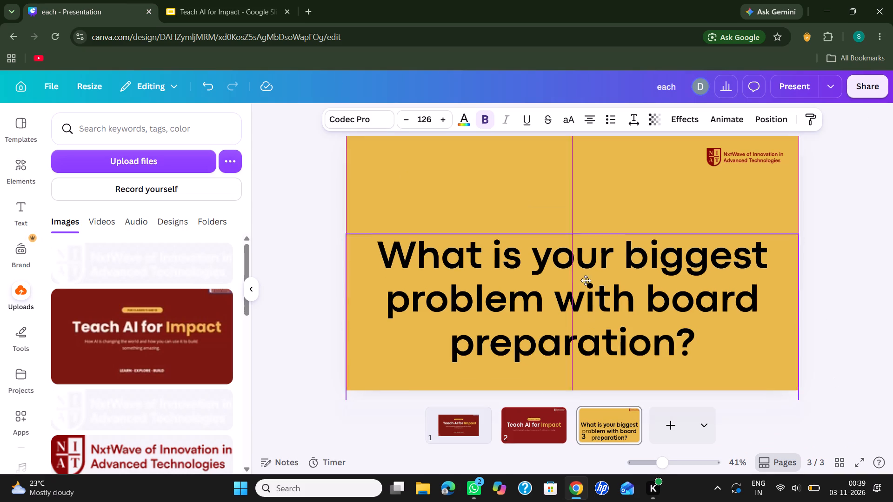
pyautogui.moveTo(586, 280); pyautogui.dragTo(582, 280)
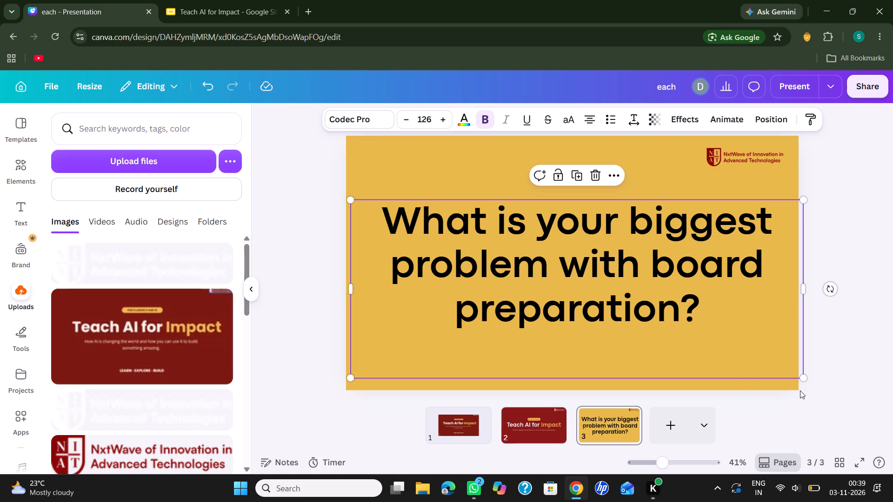
pyautogui.moveTo(803, 380); pyautogui.dragTo(726, 335)
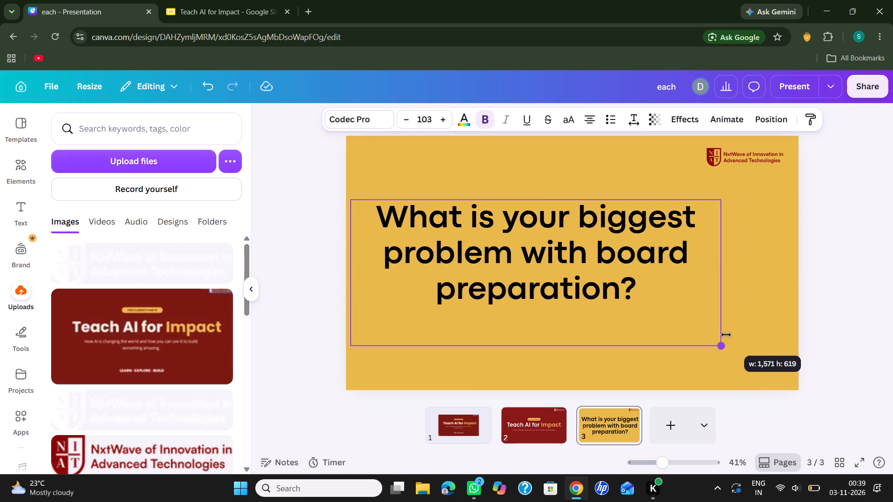
pyautogui.moveTo(624, 303); pyautogui.dragTo(674, 308)
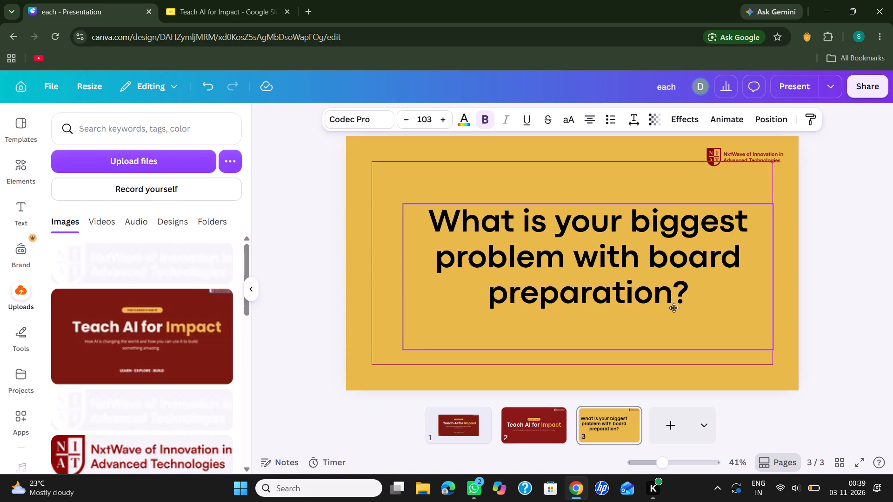
pyautogui.moveTo(674, 308); pyautogui.dragTo(660, 314)
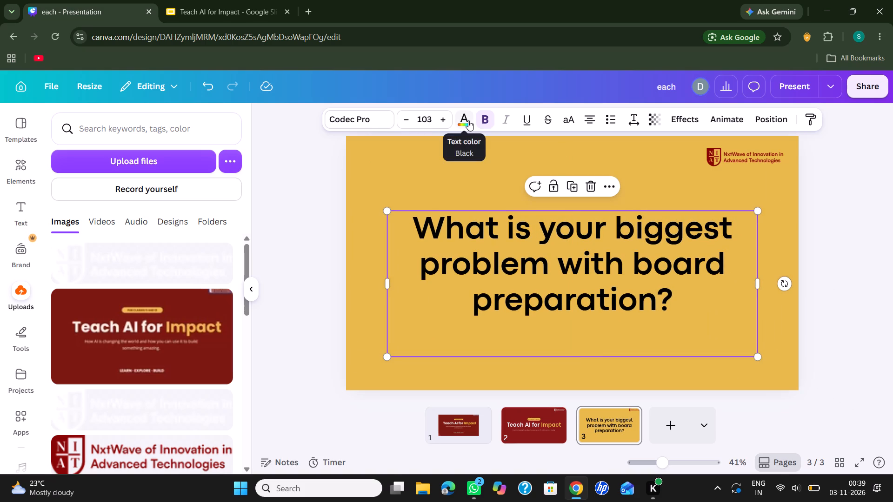
# Recolour the page 3 heading from black to the design's dark red.
pyautogui.click(468, 120)
pyautogui.click(113, 210)
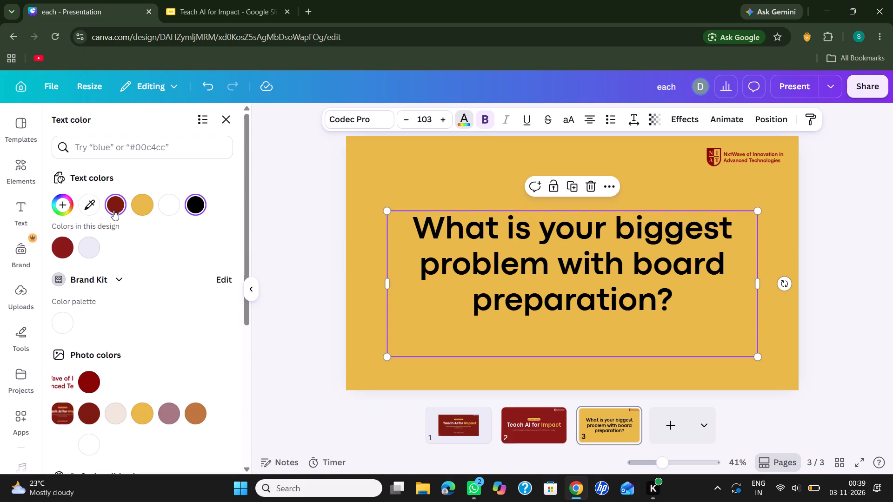
pyautogui.click(488, 358)
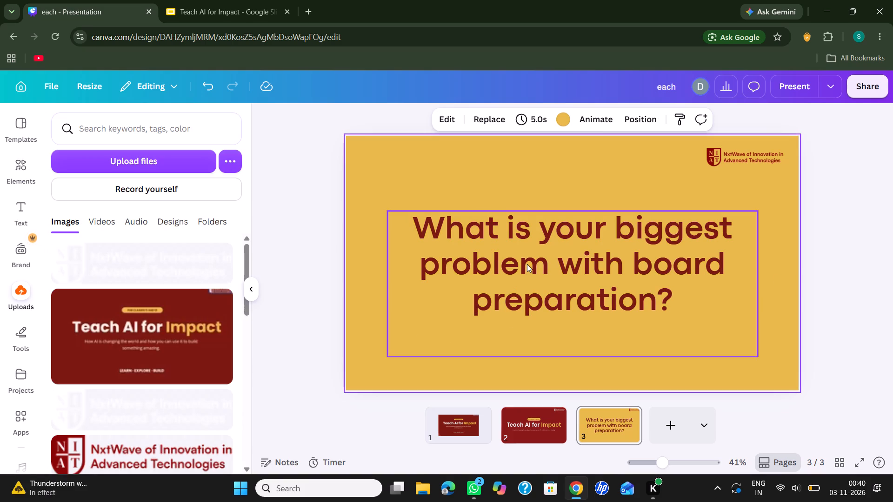
# Shrink the page 3 heading to about size 89.1 and widen its text box slightly, keeping the text on three lines.
pyautogui.moveTo(527, 264); pyautogui.dragTo(527, 269)
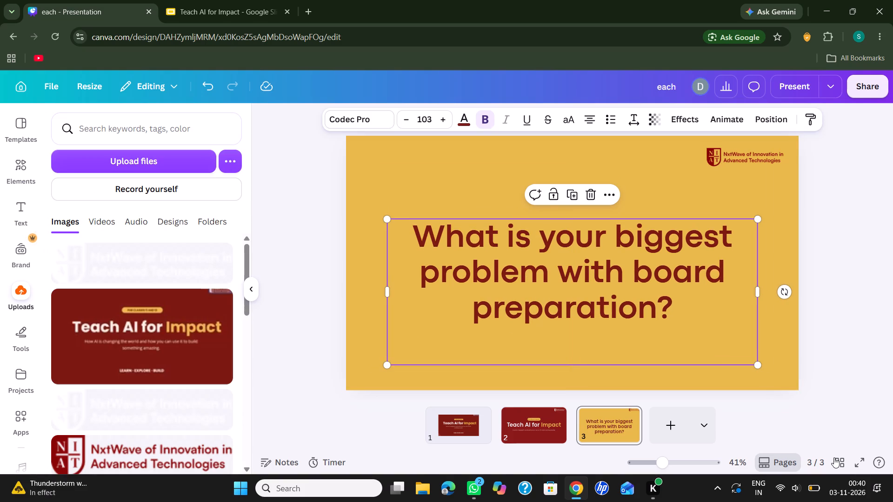
pyautogui.moveTo(760, 368); pyautogui.dragTo(718, 343)
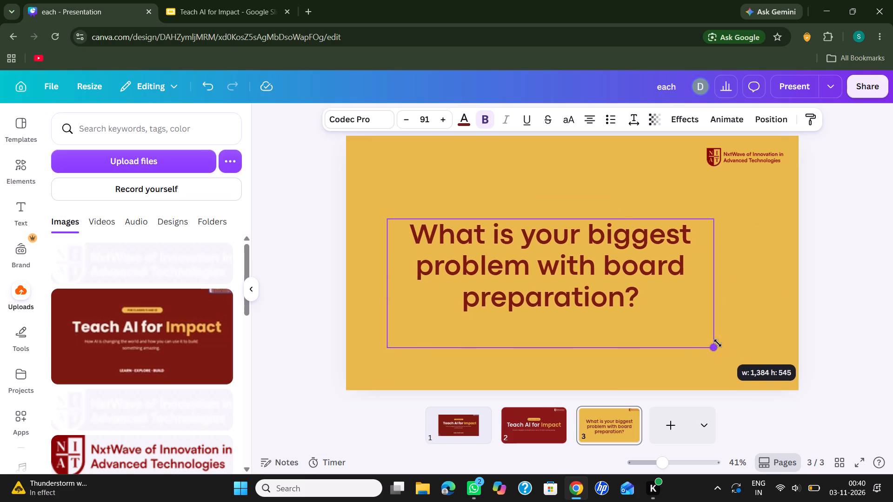
pyautogui.moveTo(718, 343); pyautogui.dragTo(710, 340)
pyautogui.moveTo(710, 282); pyautogui.dragTo(734, 284)
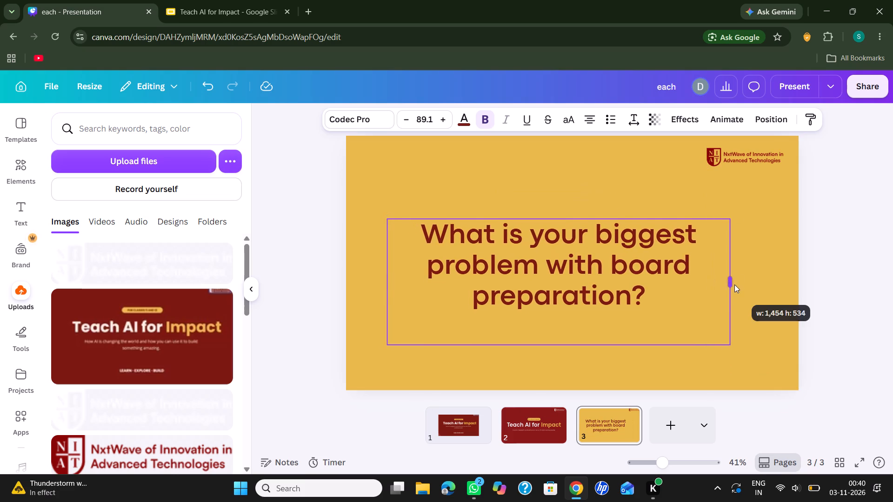
pyautogui.moveTo(734, 284); pyautogui.dragTo(786, 278)
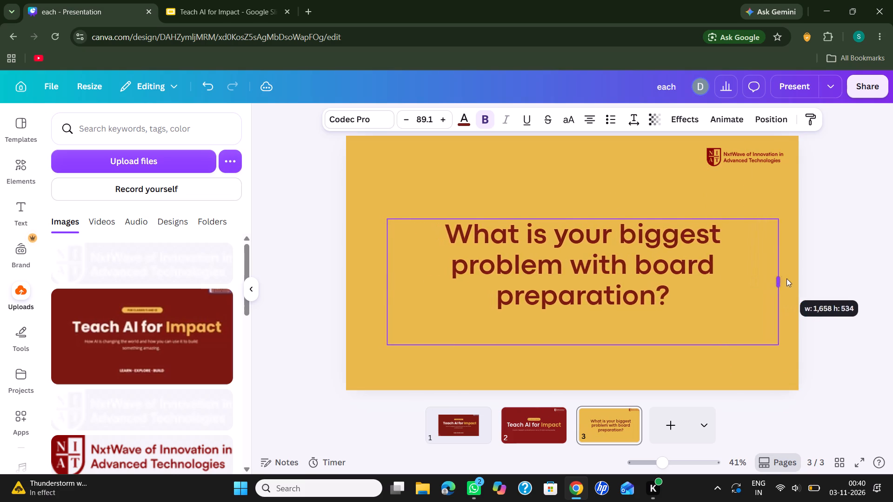
pyautogui.moveTo(786, 278); pyautogui.dragTo(744, 291)
pyautogui.click(768, 248)
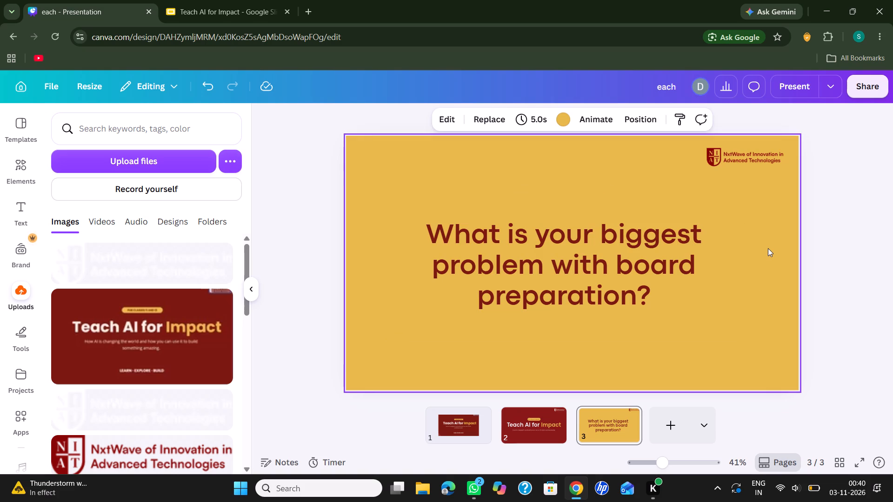
# Centre the heading horizontally on page 3 and fine-tune its vertical position around the middle of the page.
pyautogui.moveTo(591, 242); pyautogui.dragTo(600, 239)
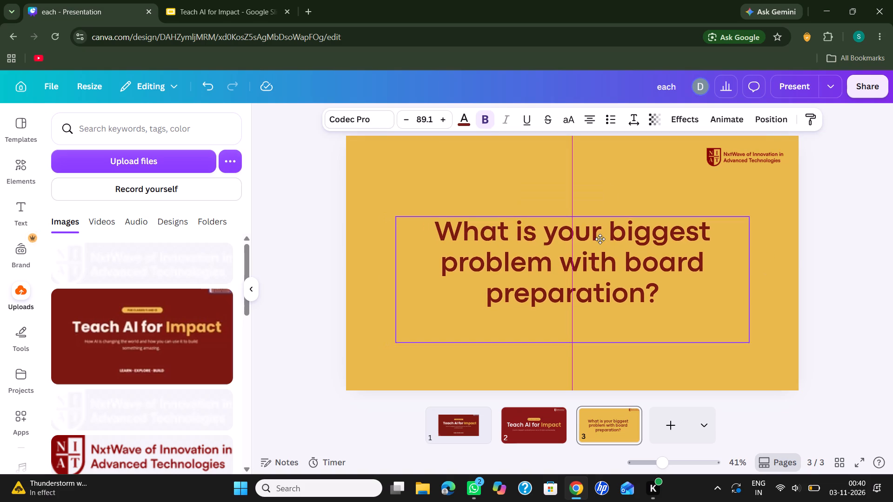
pyautogui.moveTo(600, 239); pyautogui.dragTo(603, 242)
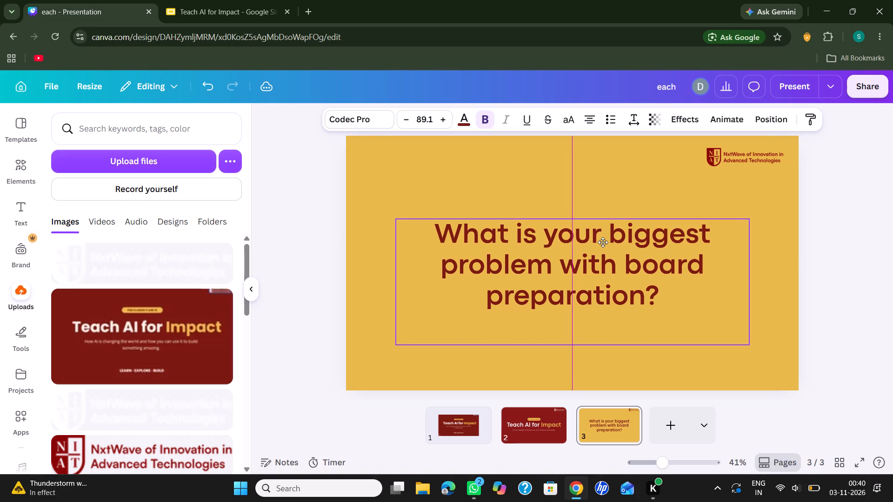
pyautogui.moveTo(603, 242); pyautogui.dragTo(602, 238)
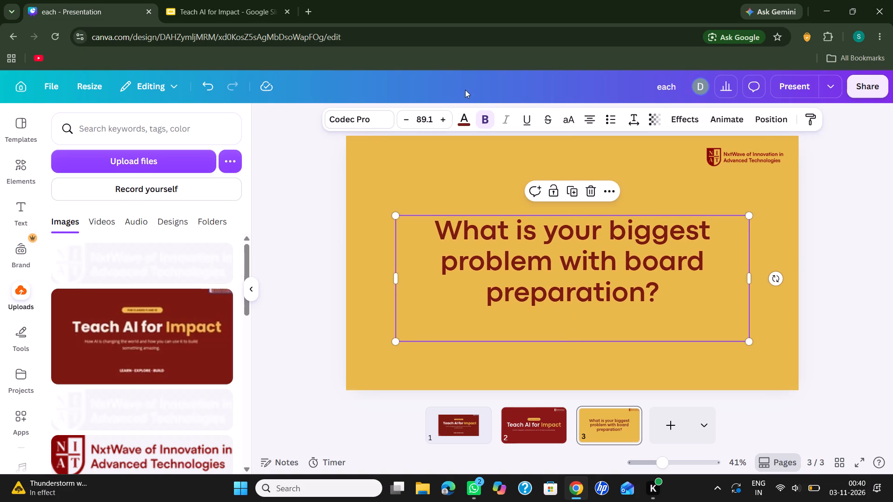
pyautogui.click(464, 165)
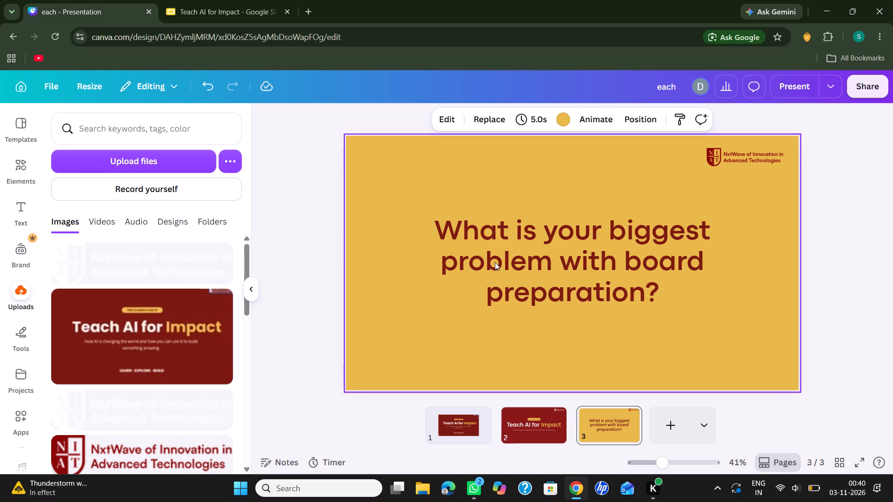
pyautogui.moveTo(497, 275); pyautogui.dragTo(498, 279)
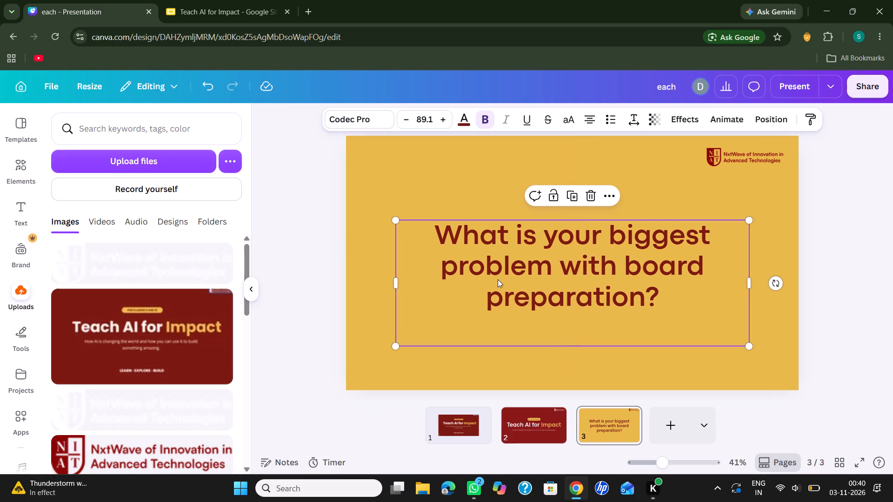
pyautogui.moveTo(498, 277); pyautogui.dragTo(498, 273)
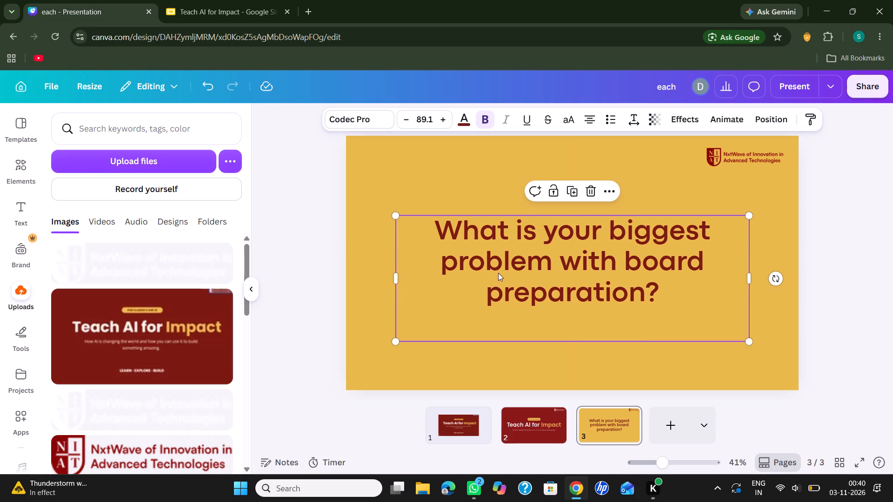
pyautogui.click(433, 162)
pyautogui.click(542, 252)
pyautogui.click(514, 188)
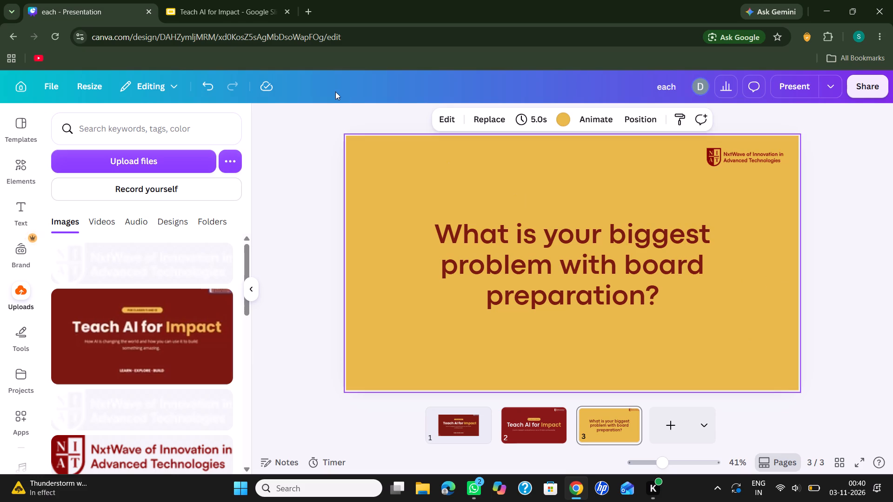
# After checking slide 2 in Google Slides, add a dark red rectangle to page 3, flatten it into a bar about 324 wide, and centre it above the heading.
pyautogui.click(200, 0)
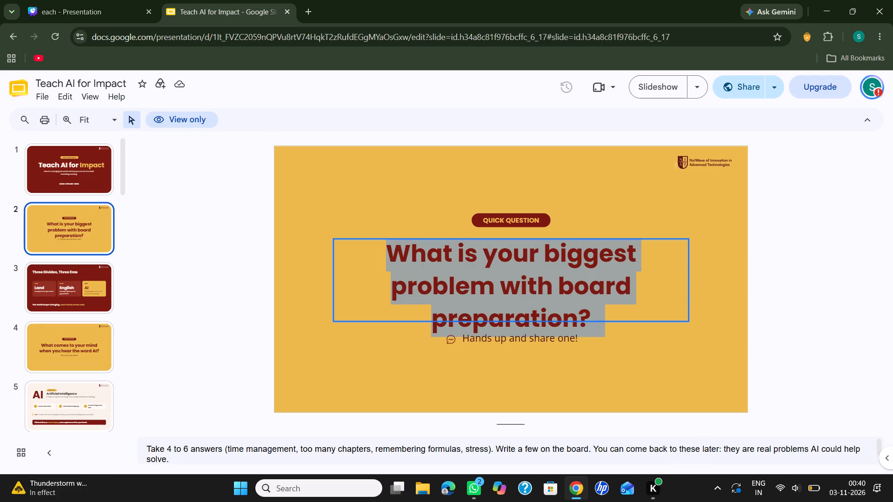
pyautogui.click(123, 3)
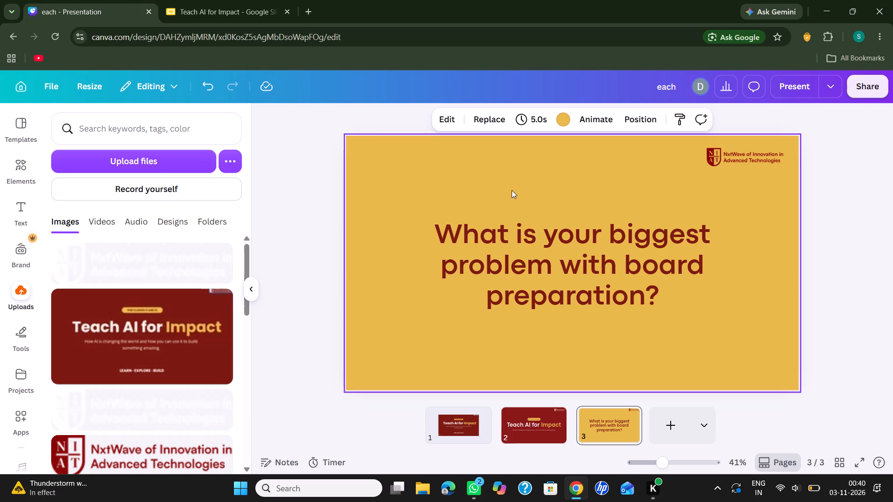
pyautogui.press('r')
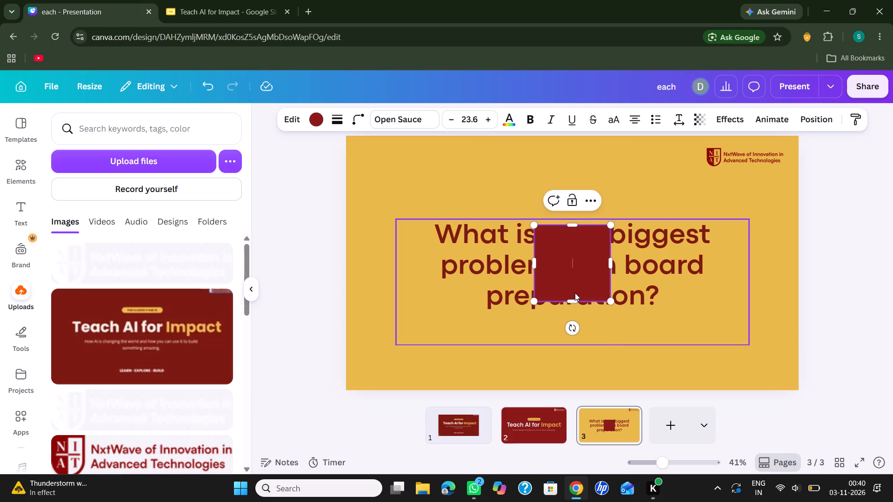
pyautogui.moveTo(572, 303); pyautogui.dragTo(576, 244)
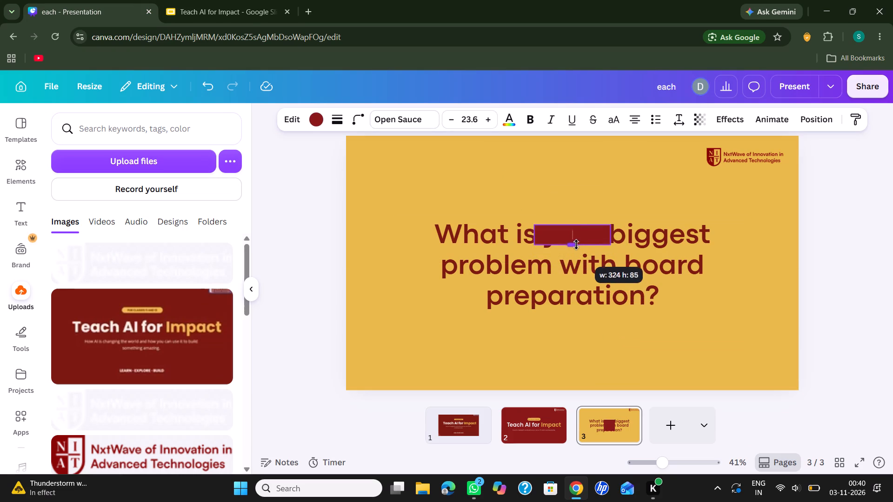
pyautogui.moveTo(576, 244); pyautogui.dragTo(576, 243)
pyautogui.moveTo(580, 269); pyautogui.dragTo(580, 258)
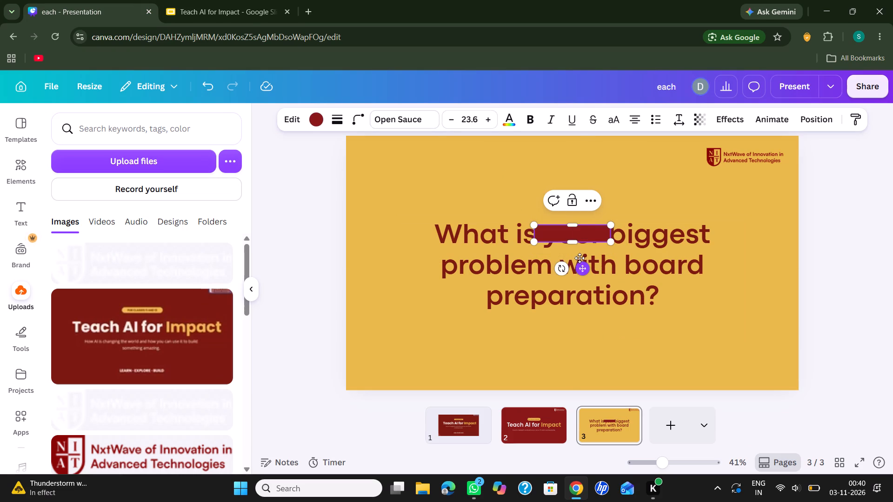
pyautogui.moveTo(580, 258); pyautogui.dragTo(575, 245)
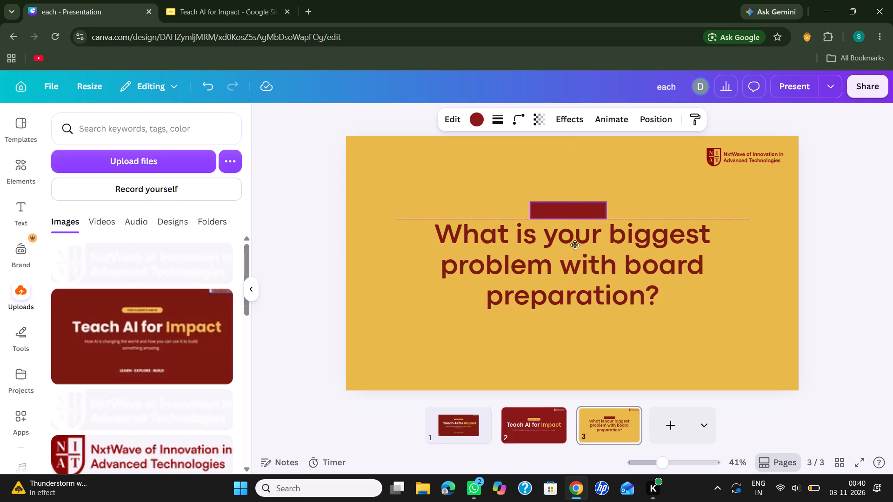
pyautogui.moveTo(575, 245); pyautogui.dragTo(580, 243)
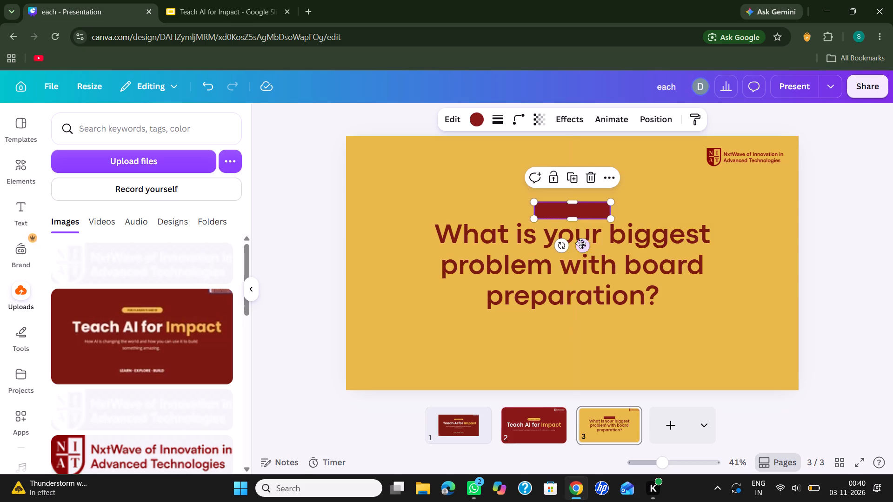
# Set the dark red bar's corner rounding to 100 and move it slightly higher above the heading, keeping it centred.
pyautogui.click(509, 121)
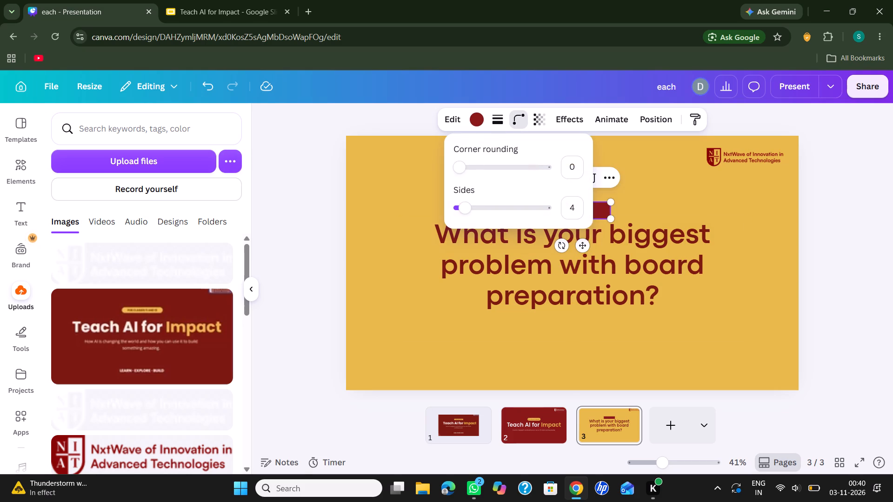
pyautogui.moveTo(465, 166); pyautogui.dragTo(558, 180)
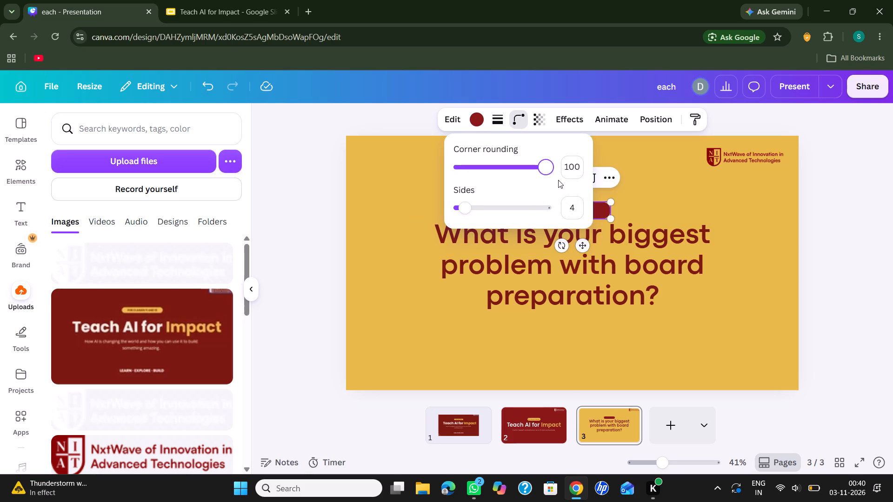
pyautogui.click(666, 207)
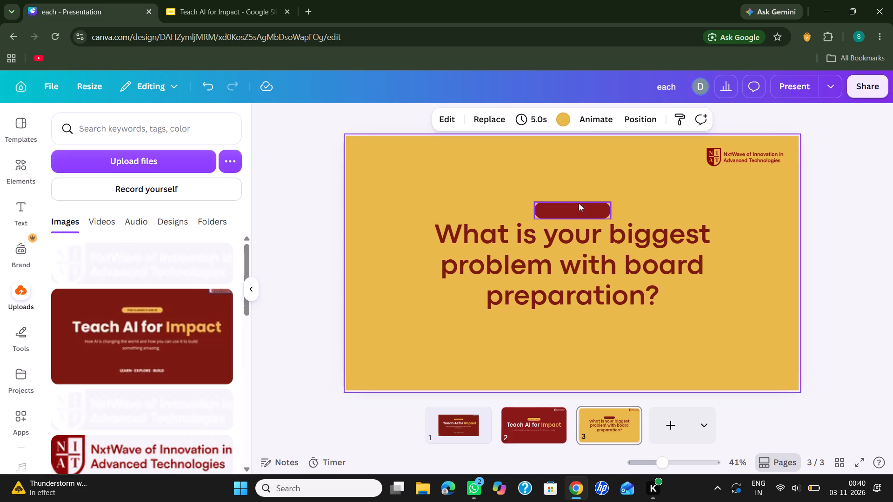
pyautogui.moveTo(579, 203); pyautogui.dragTo(573, 197)
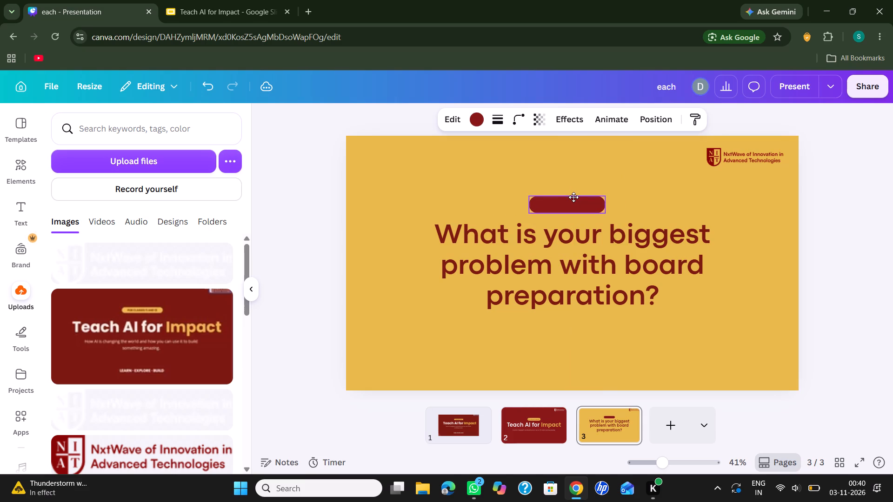
pyautogui.moveTo(573, 197); pyautogui.dragTo(576, 198)
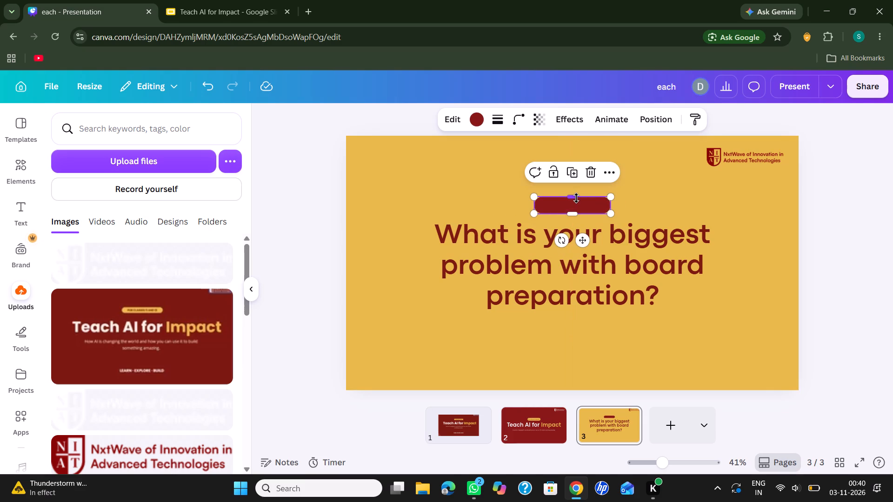
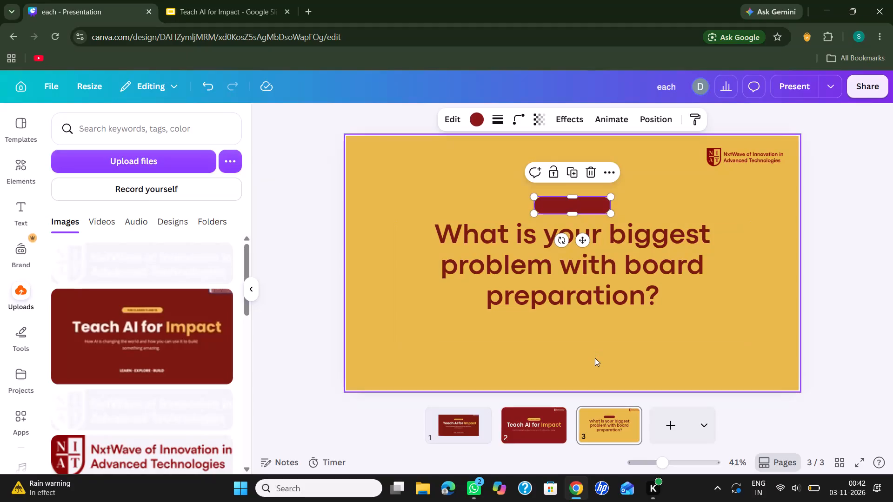
# Remove the blank line at the end of the page 3 heading and move the heading slightly lower beneath the dark red bar.
pyautogui.click(592, 305)
pyautogui.doubleClick(593, 311)
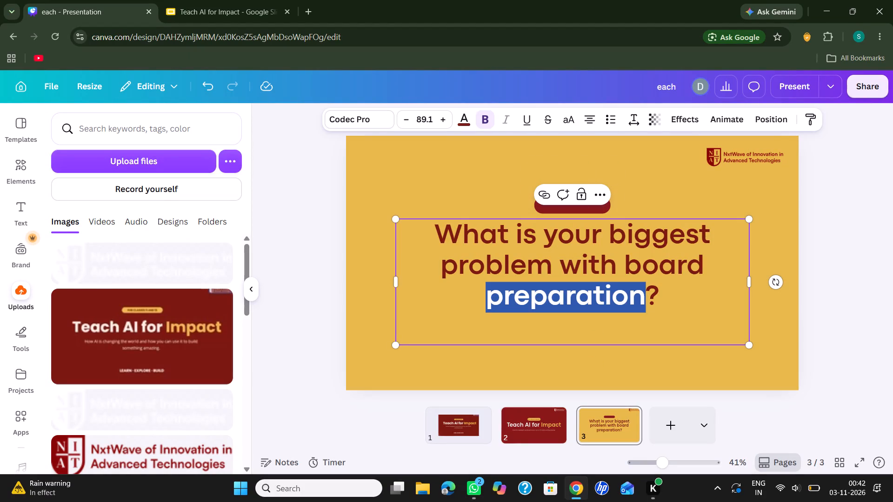
pyautogui.click(594, 317)
pyautogui.press('BackSpace')
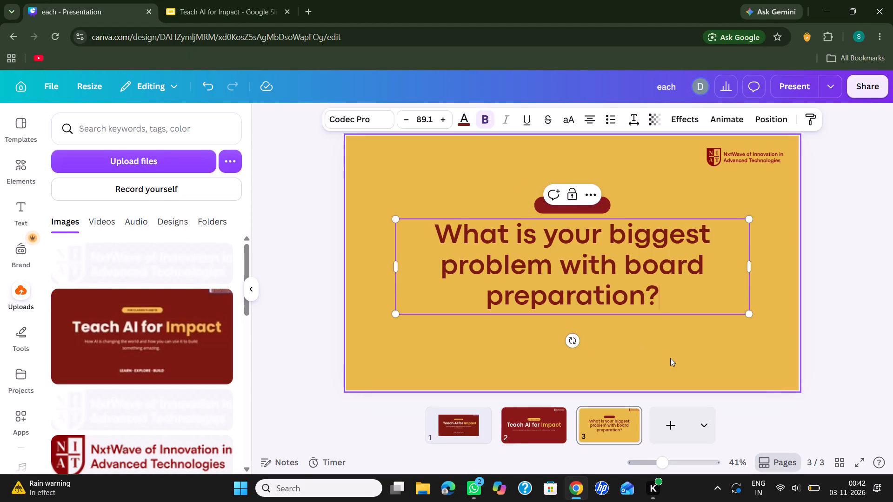
pyautogui.click(660, 296)
pyautogui.click(668, 356)
pyautogui.moveTo(646, 245); pyautogui.dragTo(646, 251)
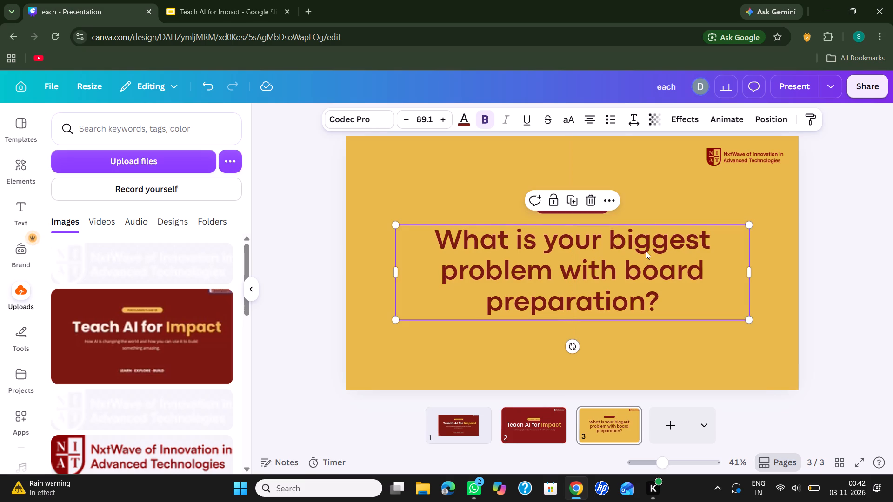
pyautogui.click(632, 357)
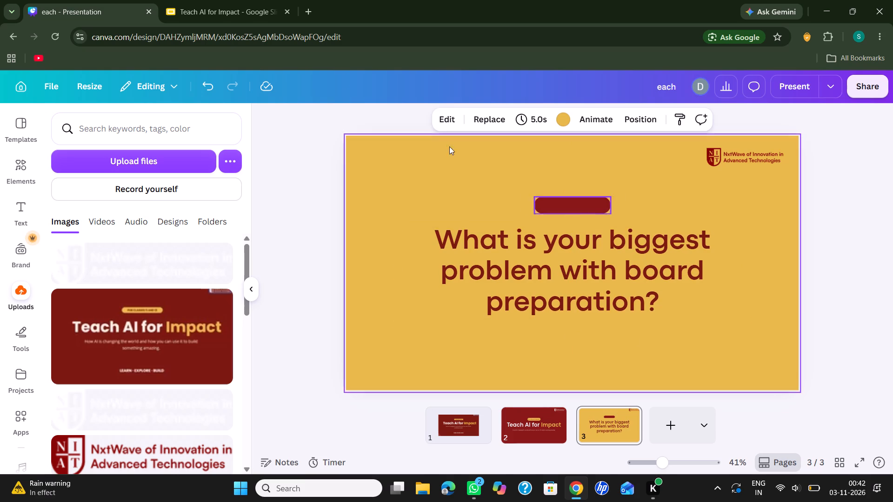
# Copy QUICK QUESTION from slide 2 in Google Slides into a new one-line text box over the dark red bar on Canva page 3.
pyautogui.click(247, 15)
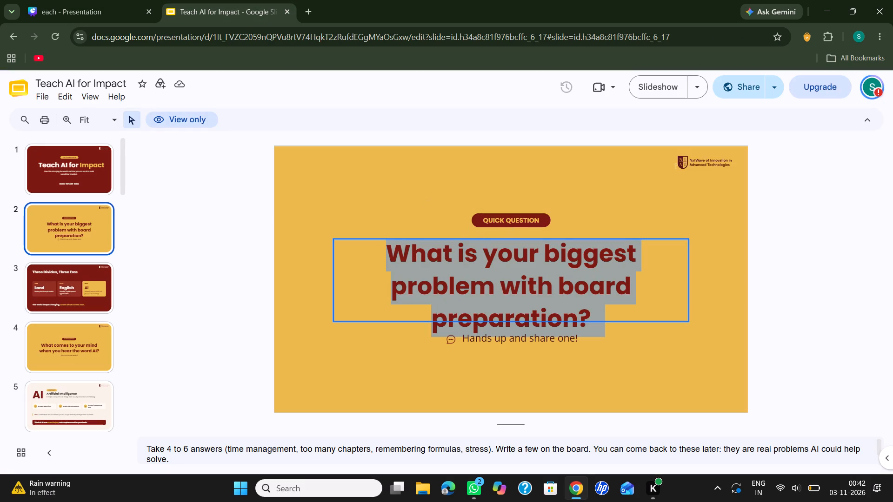
pyautogui.tripleClick(511, 221)
pyautogui.hotkey('ctrl', 'c')
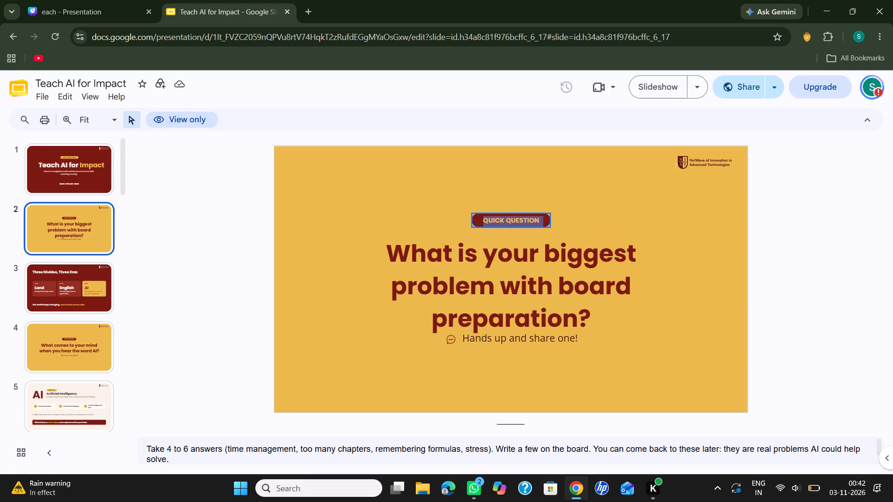
pyautogui.click(105, 0)
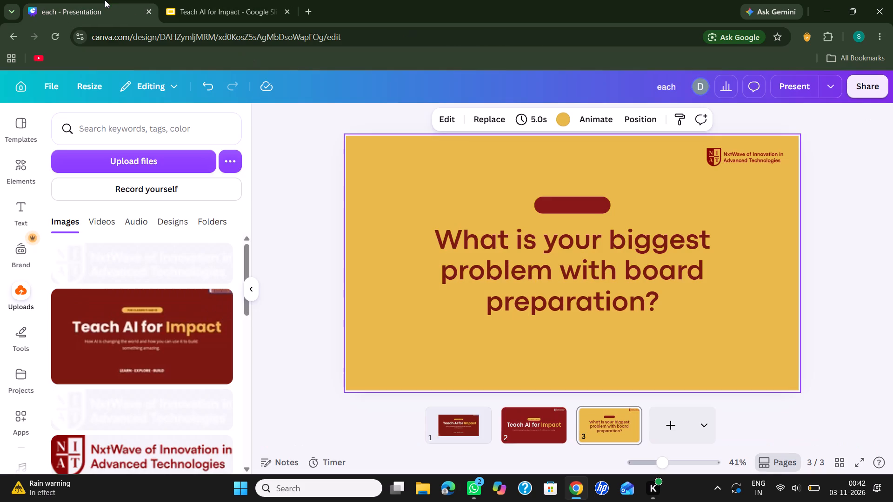
pyautogui.press('t')
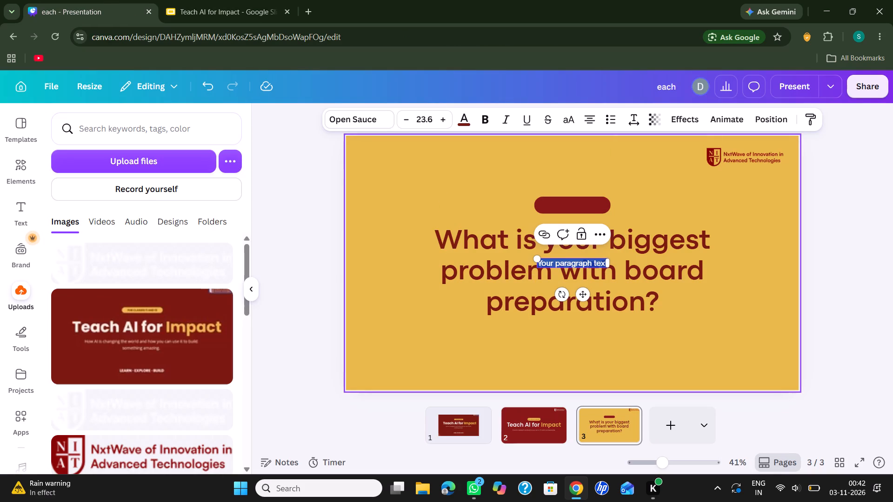
pyautogui.hotkey('ctrl', 'v')
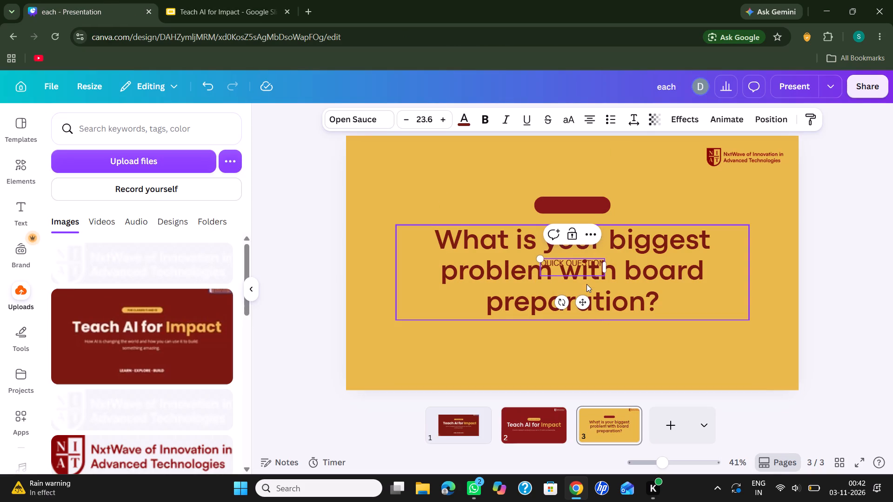
pyautogui.moveTo(605, 270); pyautogui.dragTo(614, 269)
pyautogui.click(591, 270)
pyautogui.press('BackSpace')
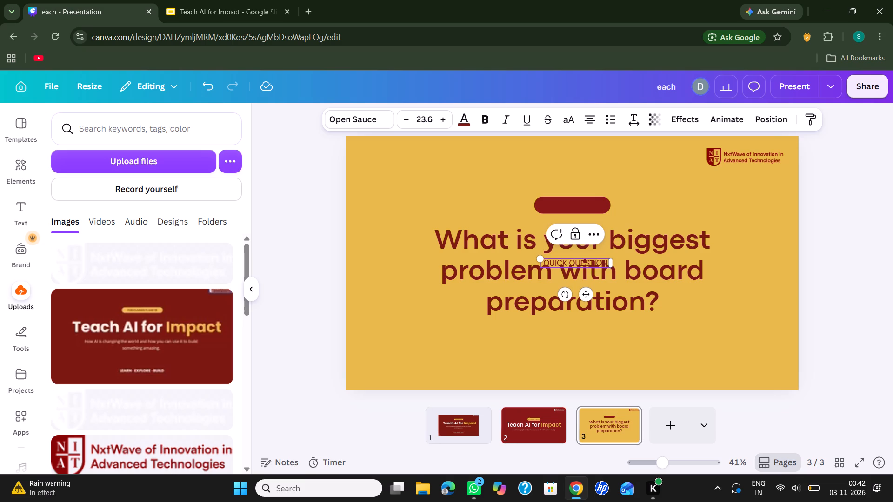
pyautogui.moveTo(588, 293); pyautogui.dragTo(587, 238)
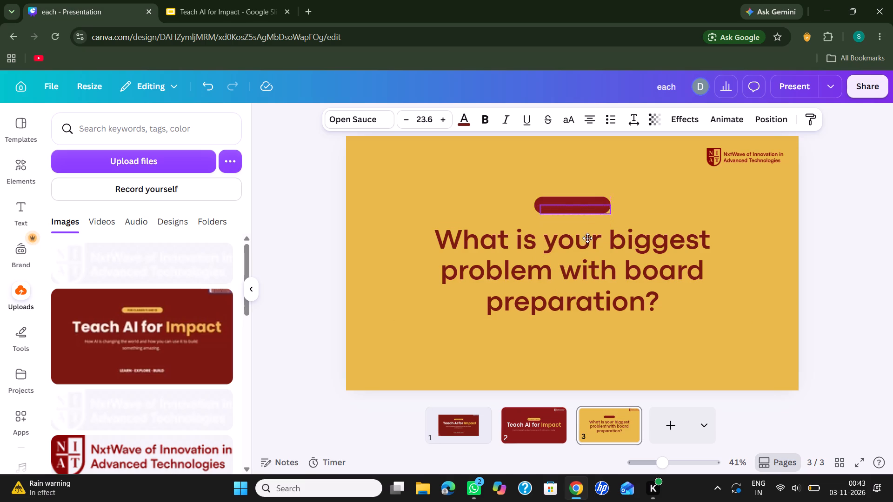
pyautogui.moveTo(587, 238); pyautogui.dragTo(587, 236)
# Make the QUICK QUESTION label bold and colour it golden yellow.
pyautogui.click(483, 128)
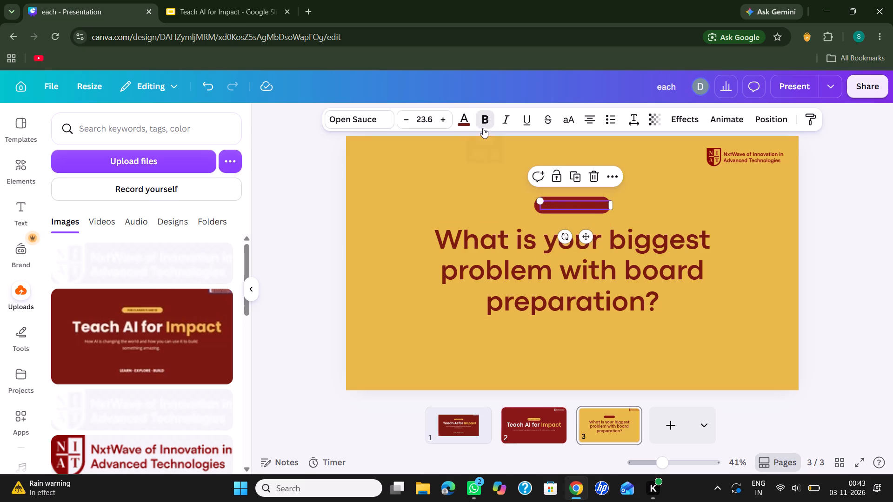
pyautogui.click(359, 112)
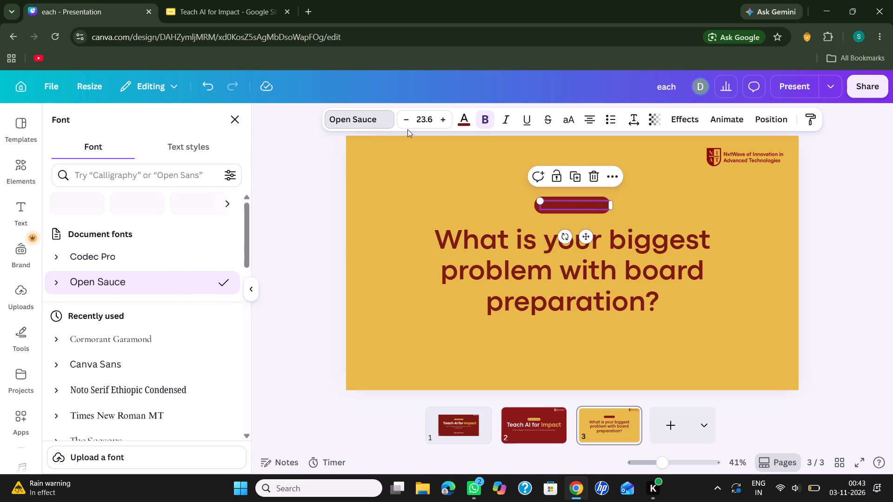
pyautogui.click(458, 121)
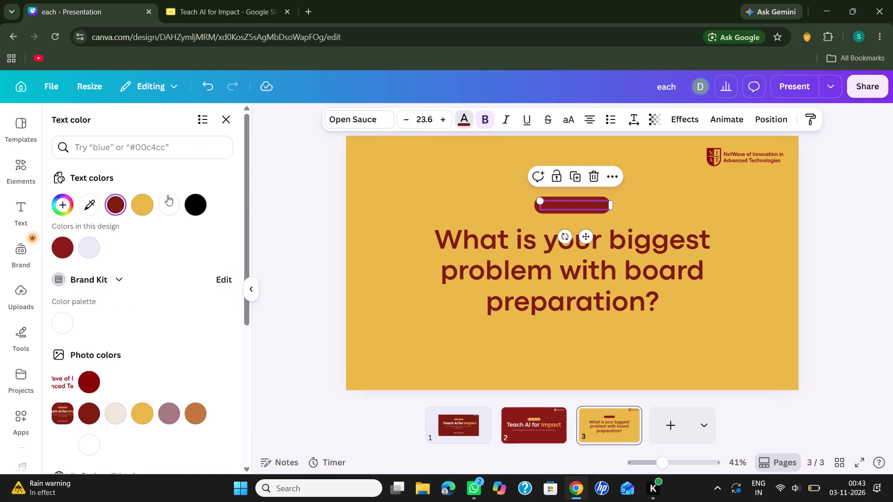
pyautogui.click(145, 204)
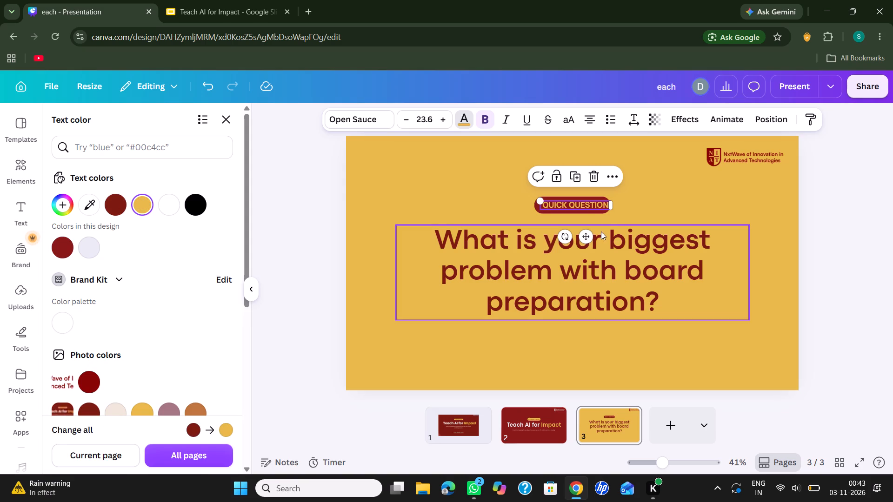
# Shrink the QUICK QUESTION label to about size 21.2 and centre it inside the dark red bar.
pyautogui.moveTo(540, 198); pyautogui.dragTo(547, 200)
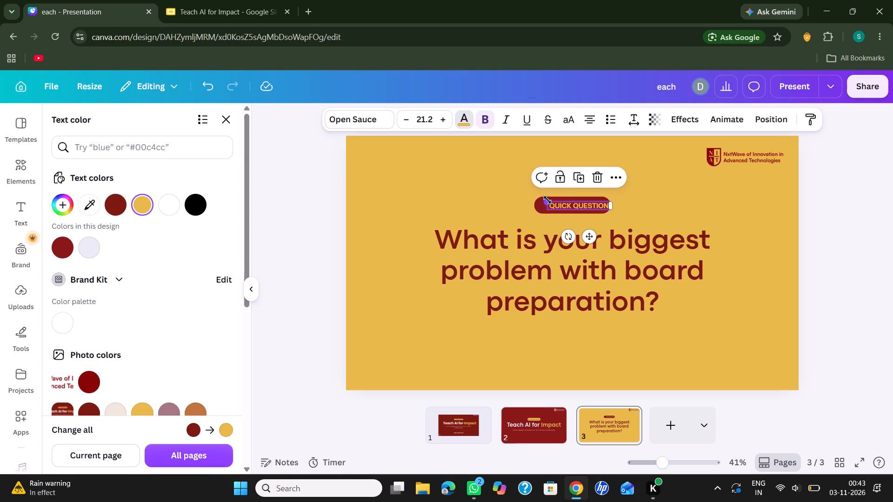
pyautogui.moveTo(587, 237); pyautogui.dragTo(578, 236)
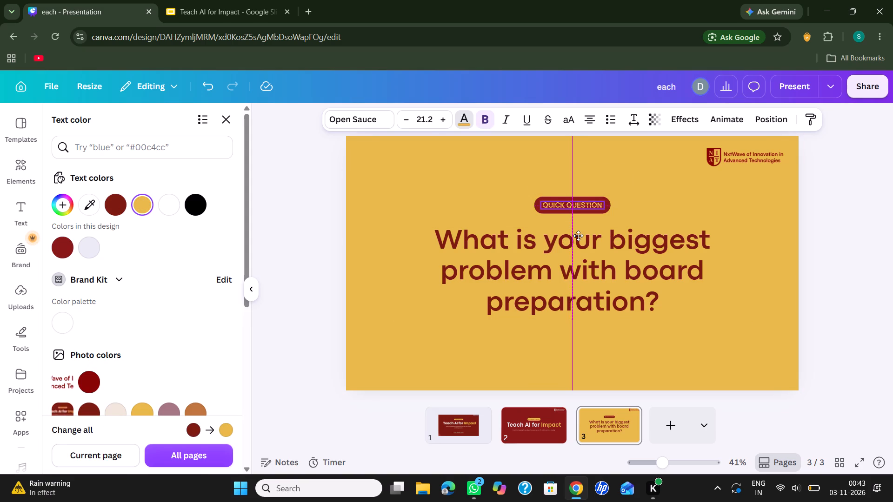
pyautogui.moveTo(578, 236); pyautogui.dragTo(579, 236)
pyautogui.click(674, 223)
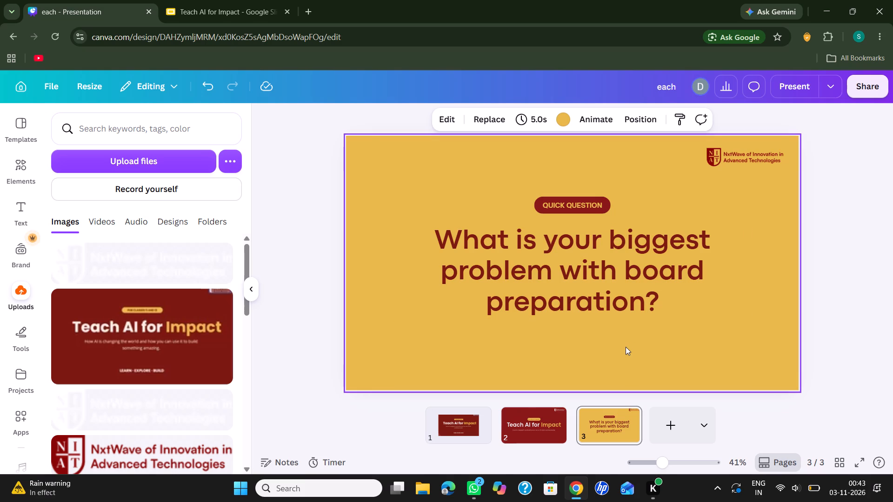
# Add a text line reading "Hand's up share one!" to page 3 and place it centred below the heading.
pyautogui.press('t')
pyautogui.write('Hands')
pyautogui.press('space')
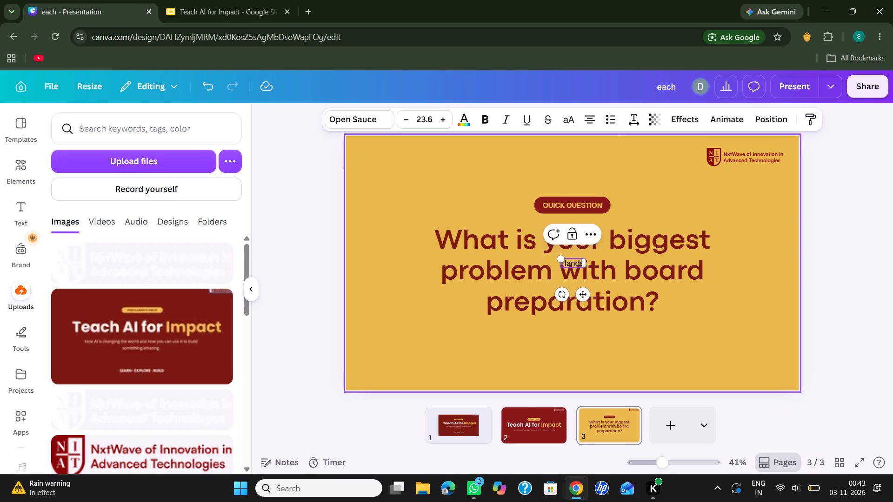
pyautogui.press('BackSpace')
pyautogui.press('BackSpace')
pyautogui.write("'s up share one!")
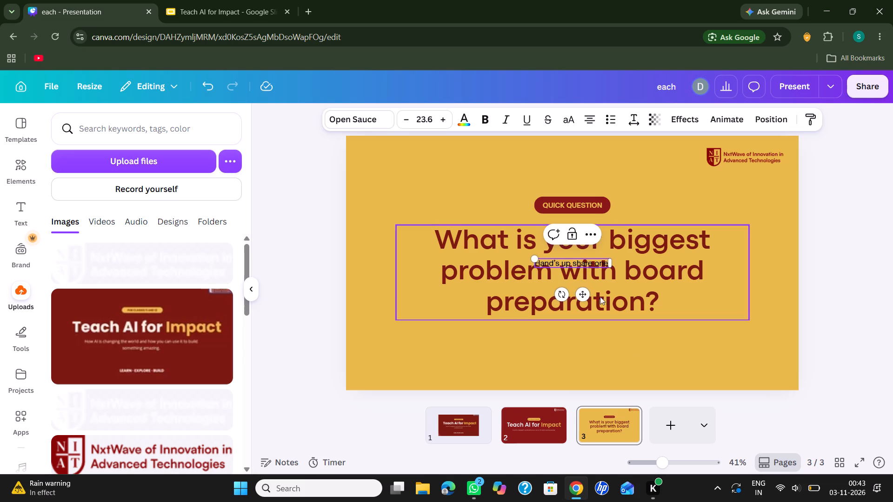
pyautogui.moveTo(584, 292); pyautogui.dragTo(585, 357)
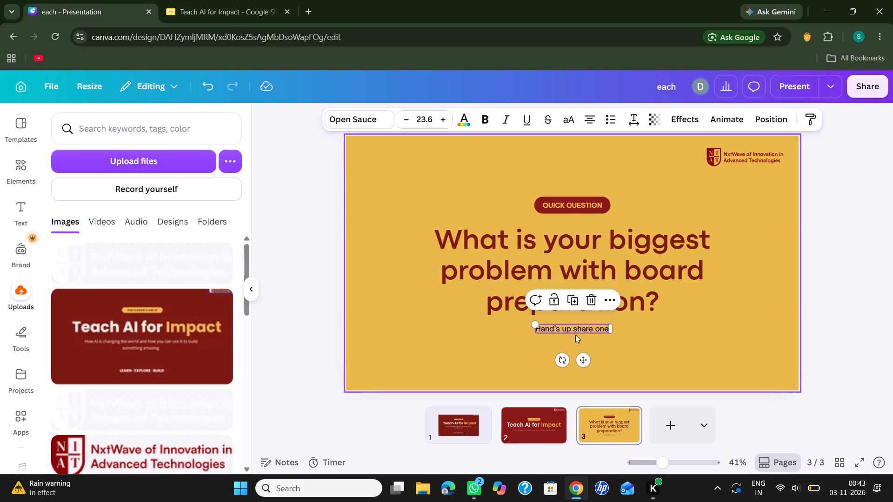
# Colour the "Hand's up share one!" line the same dark red as the heading.
pyautogui.tripleClick(577, 330)
pyautogui.click(577, 330)
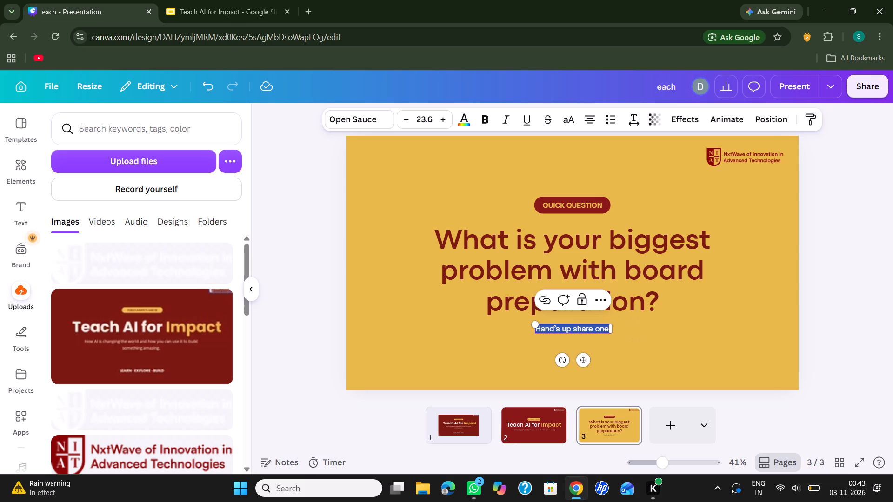
pyautogui.click(462, 121)
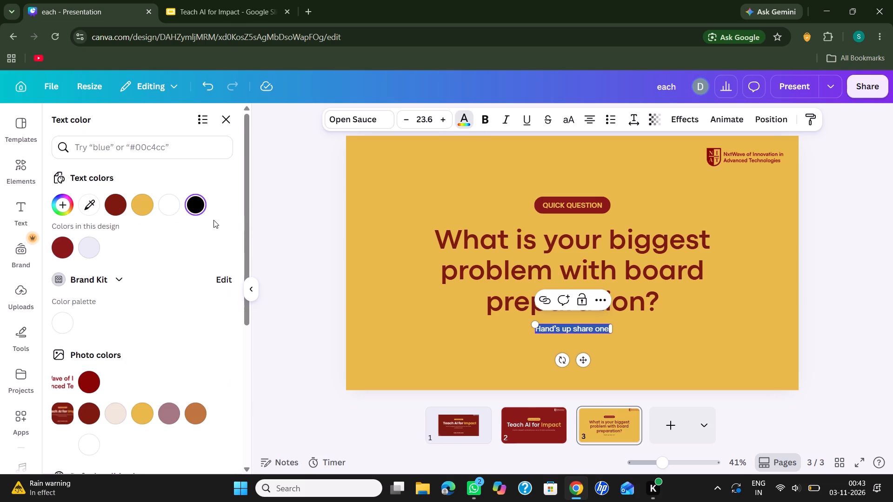
pyautogui.click(115, 211)
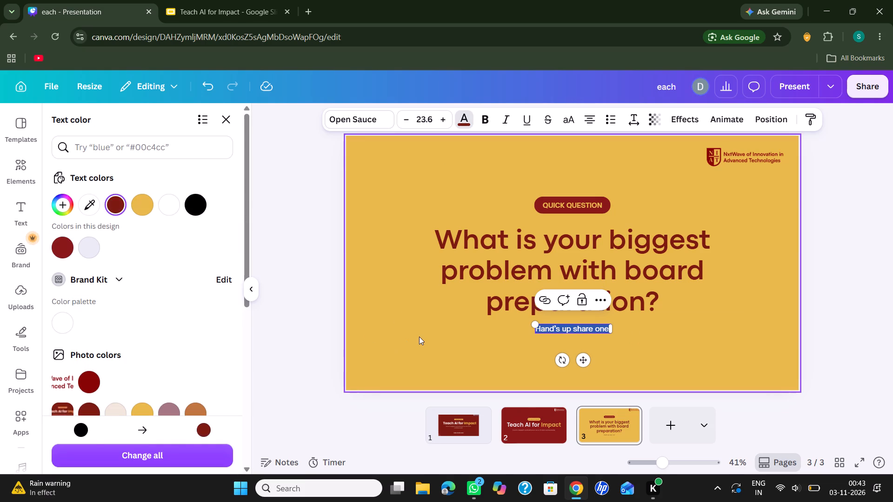
pyautogui.click(419, 337)
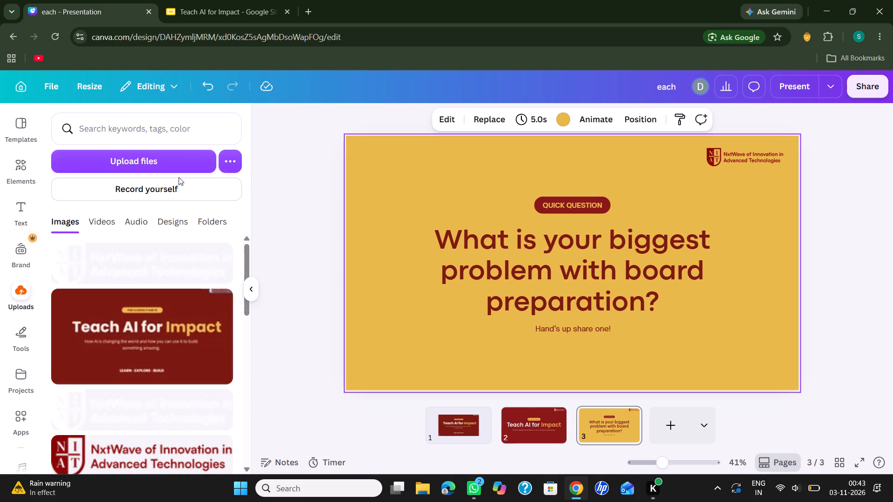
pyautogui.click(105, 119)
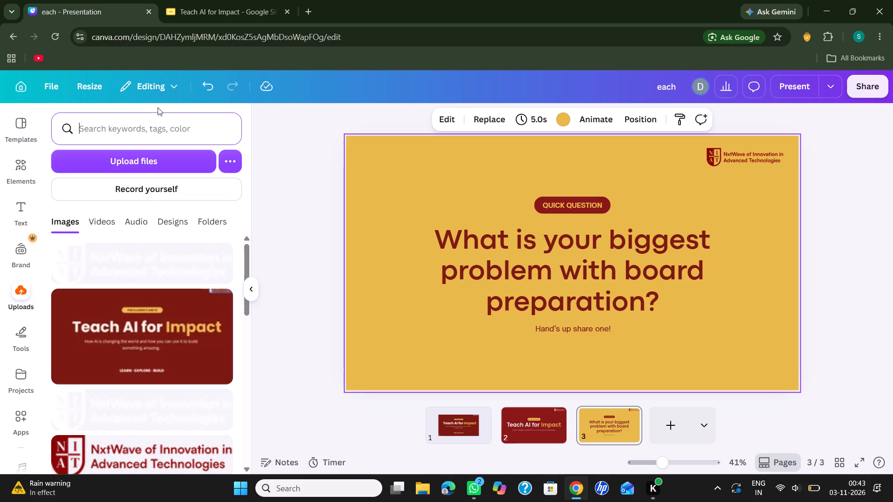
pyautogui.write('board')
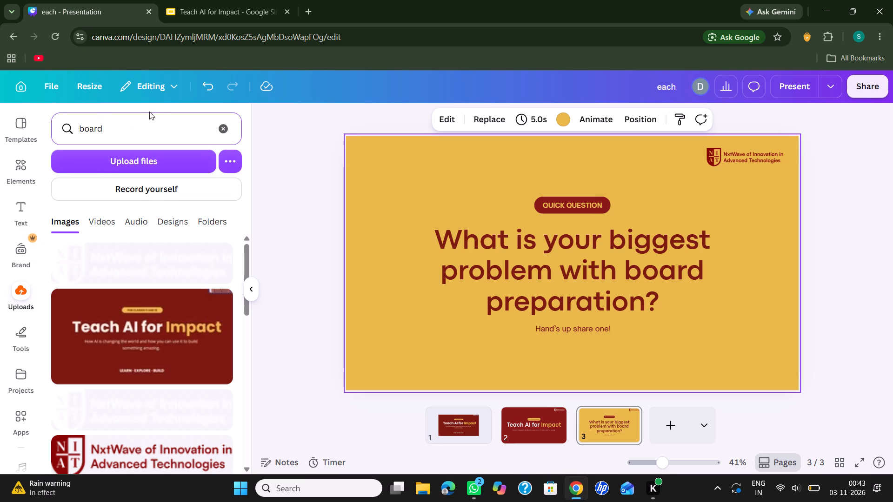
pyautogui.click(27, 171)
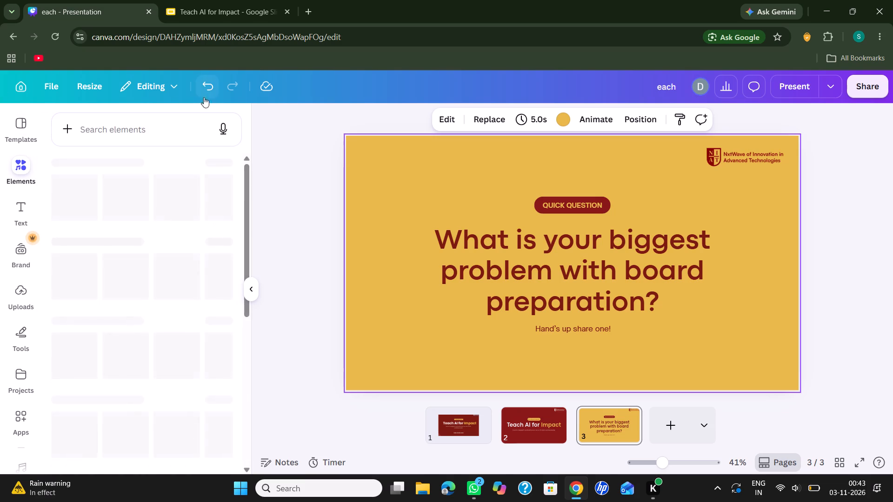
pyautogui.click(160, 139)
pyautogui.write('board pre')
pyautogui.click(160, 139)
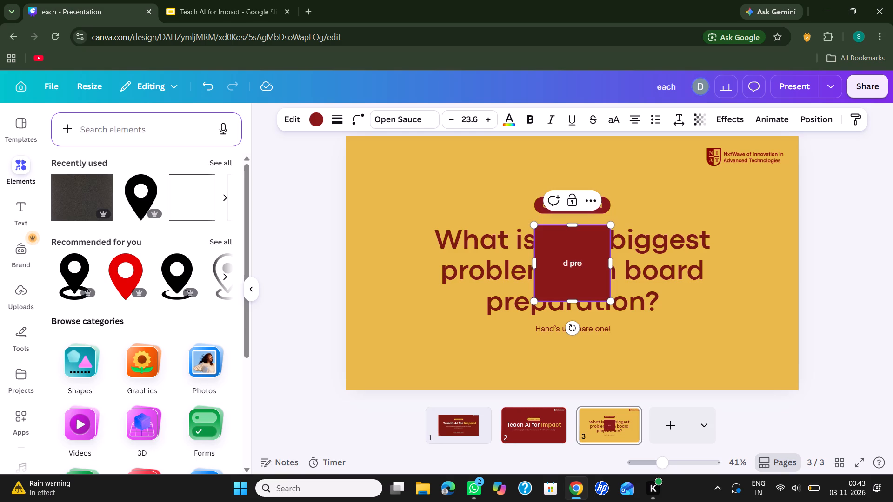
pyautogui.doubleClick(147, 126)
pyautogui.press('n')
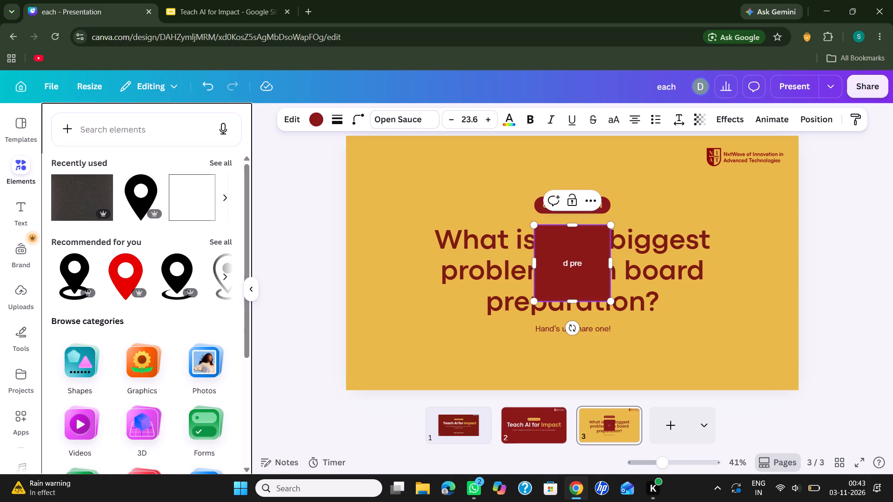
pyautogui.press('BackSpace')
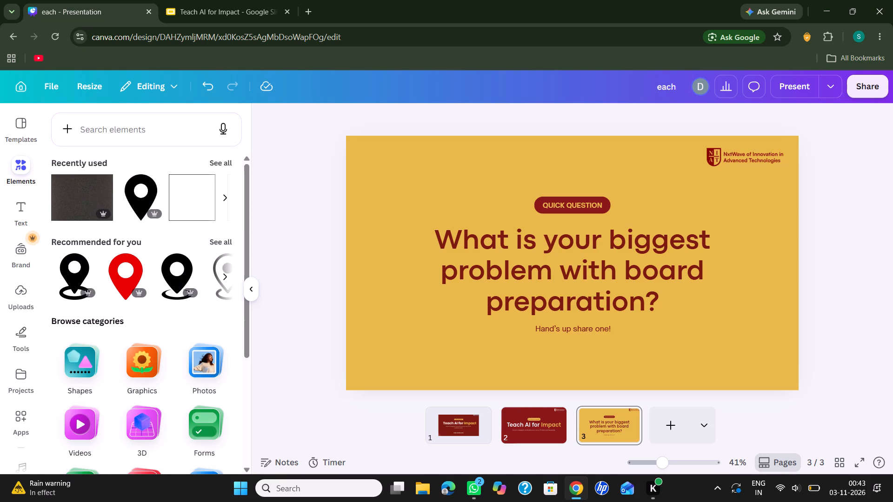
# Search the elements library for "board prep".
pyautogui.click(136, 132)
pyautogui.write('bor')
pyautogui.press('BackSpace')
pyautogui.write('ardprep')
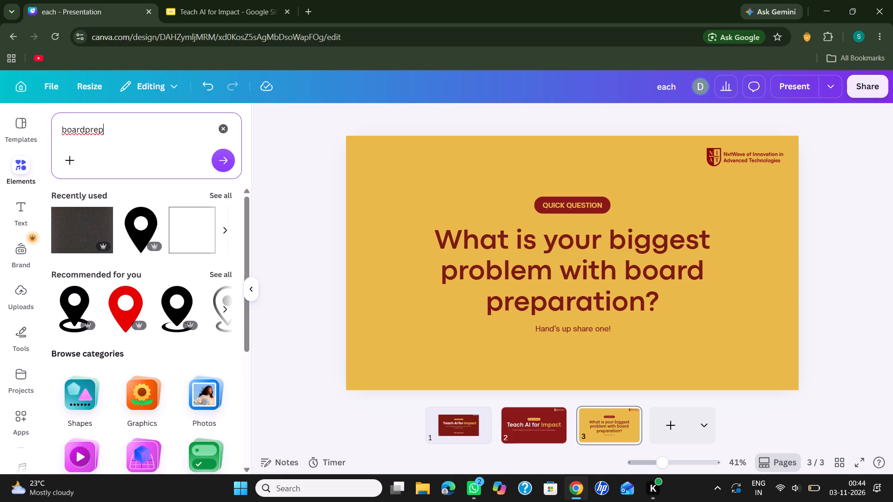
pyautogui.click(85, 128)
pyautogui.press('space')
pyautogui.press('Return')
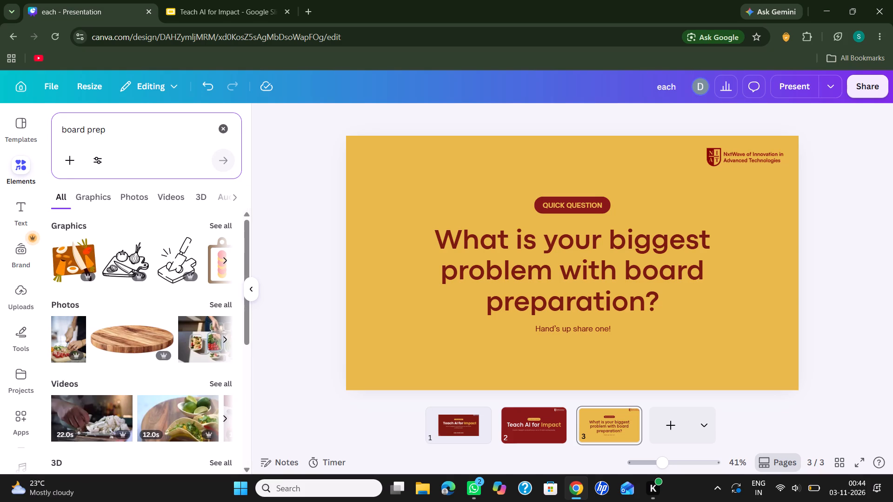
# Search the elements library for "board exam".
pyautogui.click(106, 129)
pyautogui.press('BackSpace')
pyautogui.press('BackSpace')
pyautogui.press('BackSpace')
pyautogui.press('BackSpace')
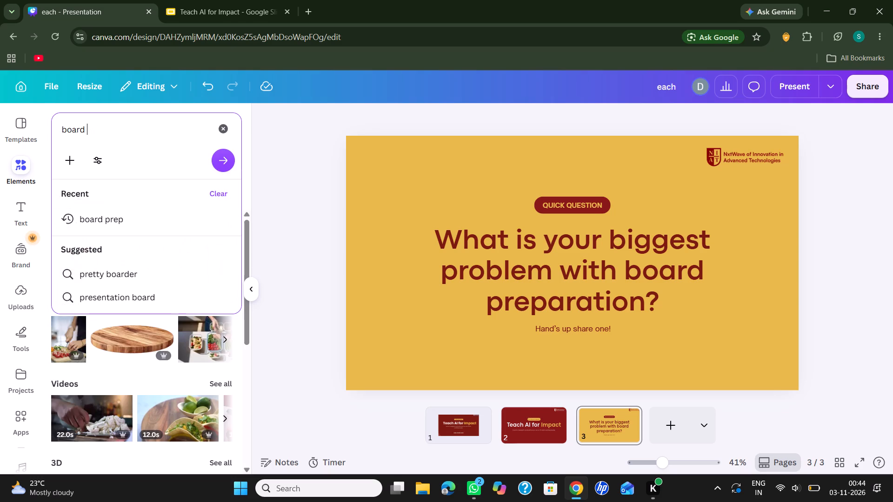
pyautogui.write('exam')
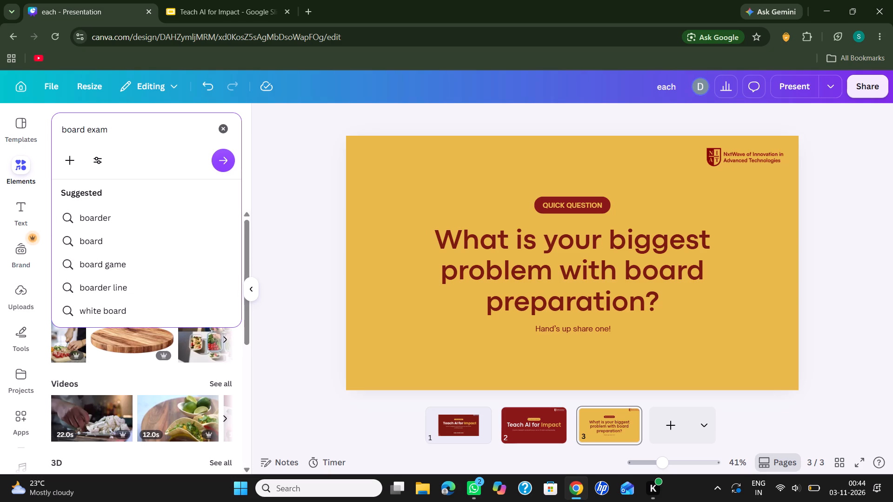
pyautogui.press('Return')
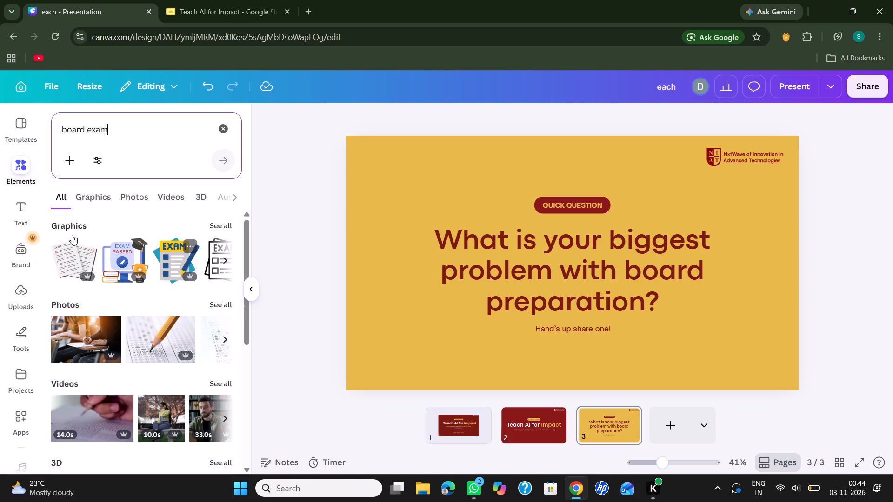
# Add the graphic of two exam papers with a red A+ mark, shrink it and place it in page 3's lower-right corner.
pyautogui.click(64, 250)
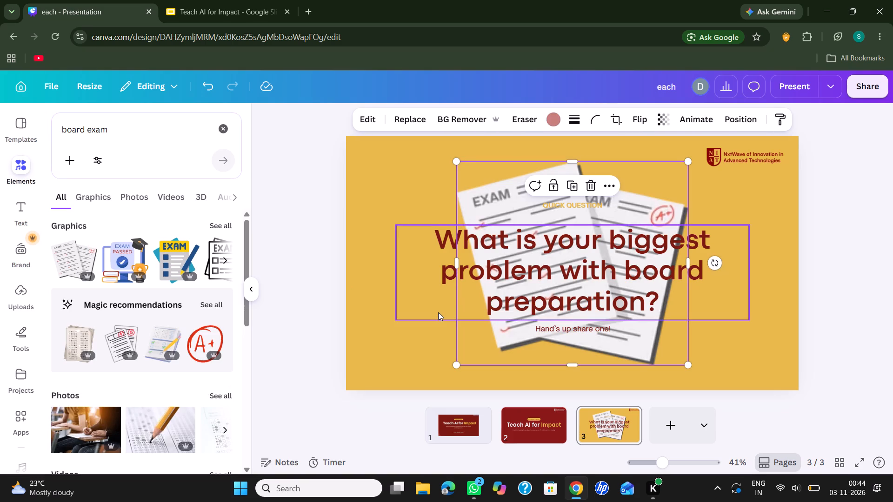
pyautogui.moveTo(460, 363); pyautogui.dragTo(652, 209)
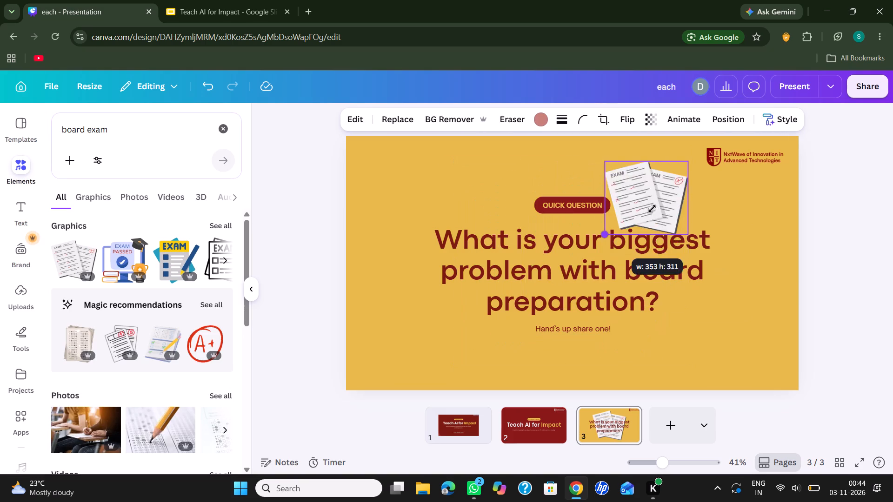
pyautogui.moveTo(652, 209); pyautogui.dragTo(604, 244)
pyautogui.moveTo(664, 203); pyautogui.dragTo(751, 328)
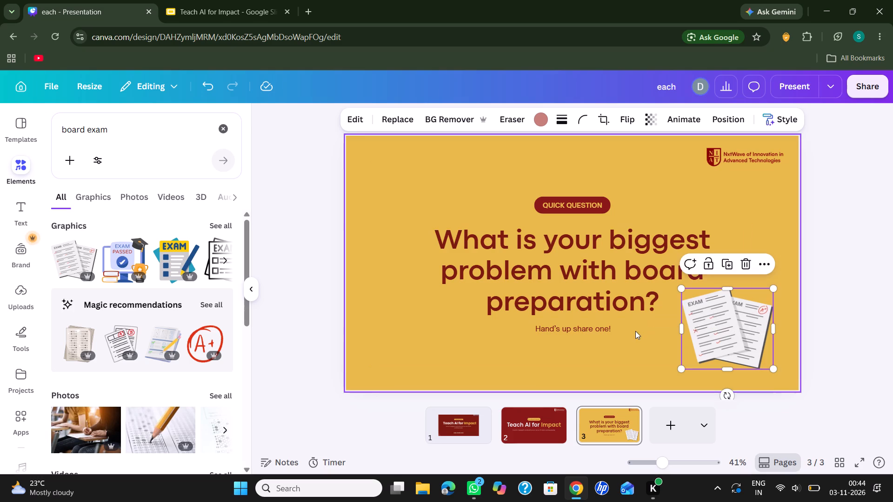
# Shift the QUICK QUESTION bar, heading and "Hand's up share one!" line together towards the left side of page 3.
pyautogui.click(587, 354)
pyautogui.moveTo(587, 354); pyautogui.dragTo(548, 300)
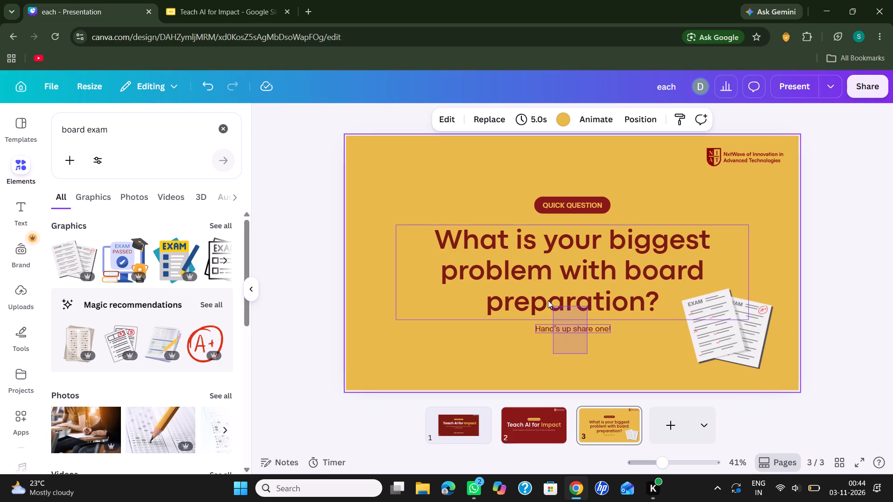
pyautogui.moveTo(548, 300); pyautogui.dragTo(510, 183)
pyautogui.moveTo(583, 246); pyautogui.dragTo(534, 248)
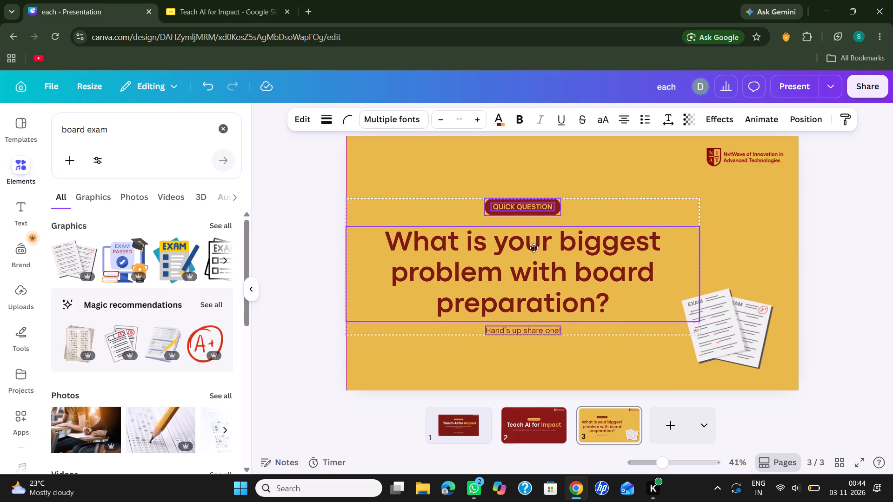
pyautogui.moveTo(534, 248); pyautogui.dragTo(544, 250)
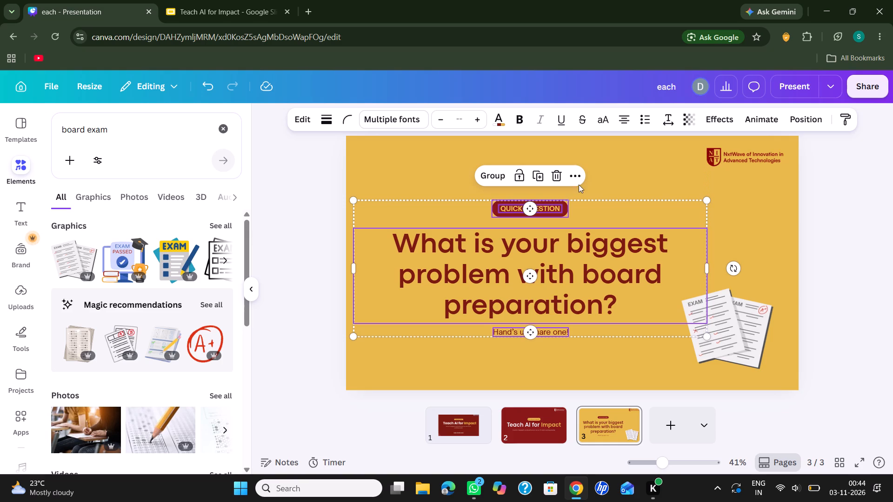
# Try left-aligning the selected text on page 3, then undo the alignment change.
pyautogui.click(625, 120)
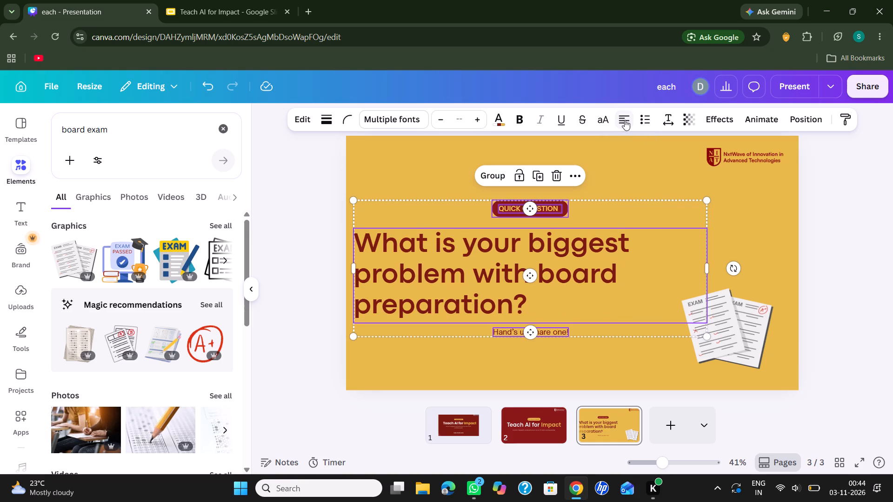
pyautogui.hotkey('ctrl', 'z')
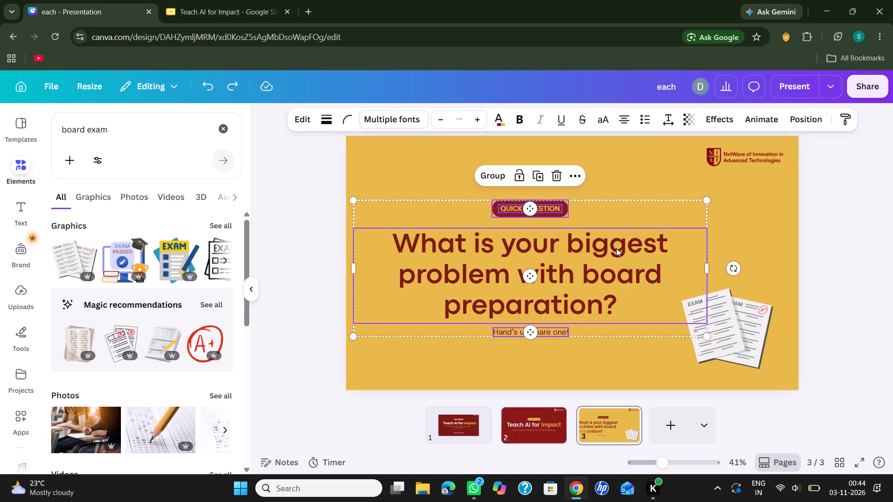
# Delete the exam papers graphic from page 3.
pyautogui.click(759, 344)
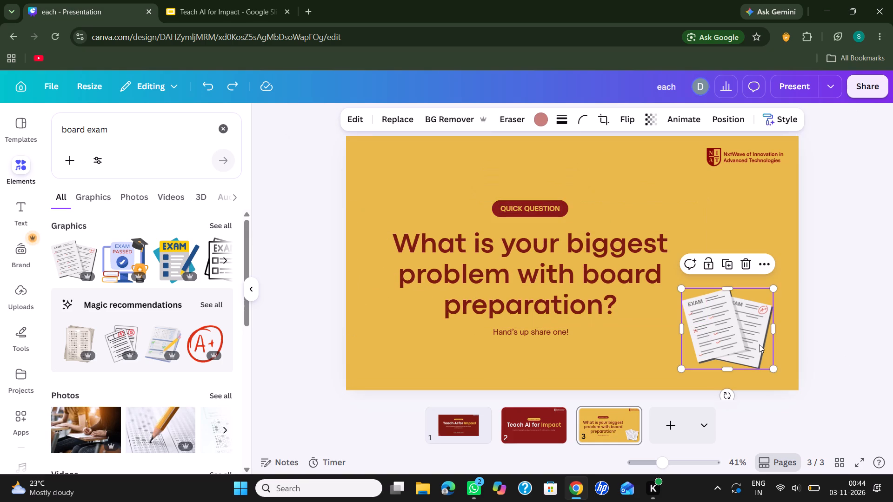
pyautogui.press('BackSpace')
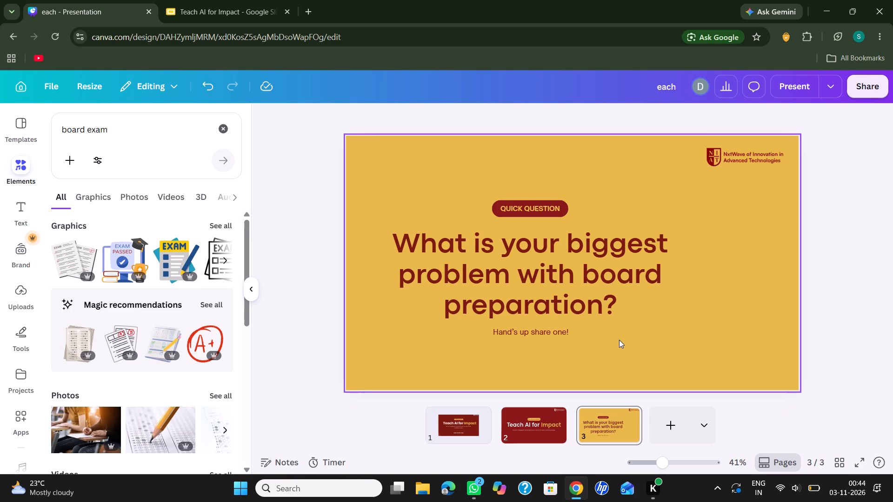
# Group the QUICK QUESTION bar and label, the heading and the "Hand's up share one!" line on page 3.
pyautogui.click(619, 340)
pyautogui.moveTo(413, 169); pyautogui.dragTo(451, 195)
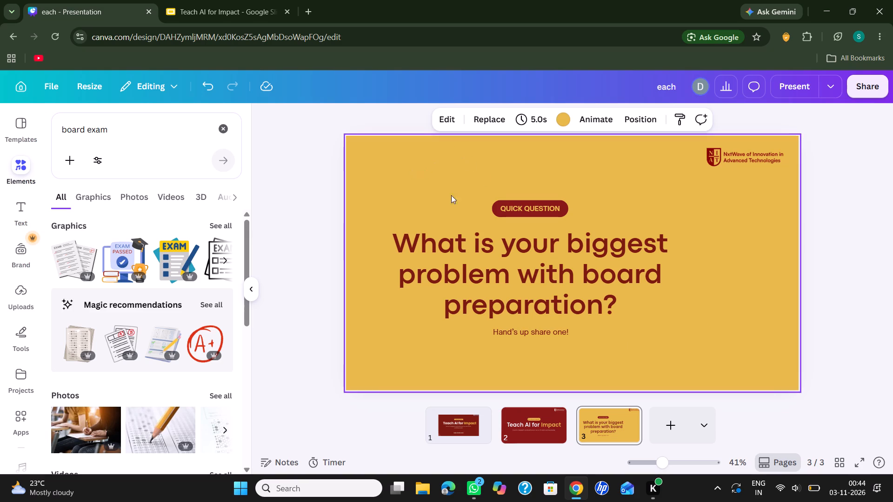
pyautogui.moveTo(451, 195); pyautogui.dragTo(629, 370)
pyautogui.hotkey('ctrl', 'g')
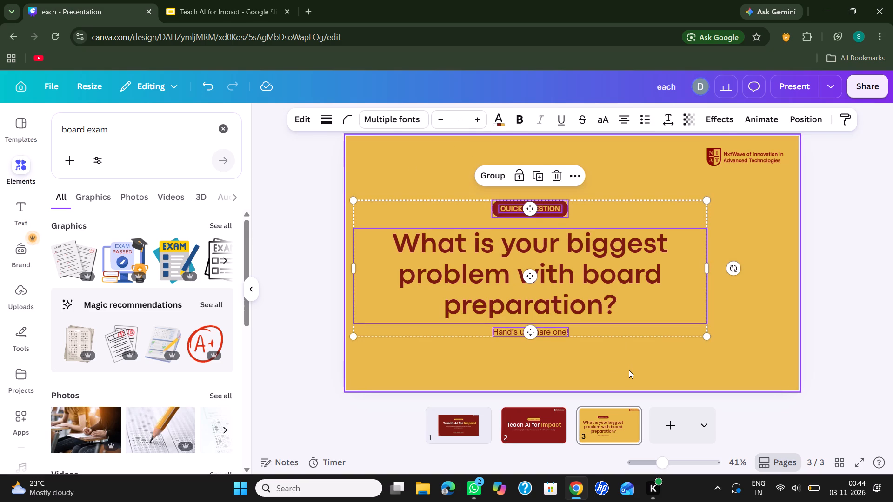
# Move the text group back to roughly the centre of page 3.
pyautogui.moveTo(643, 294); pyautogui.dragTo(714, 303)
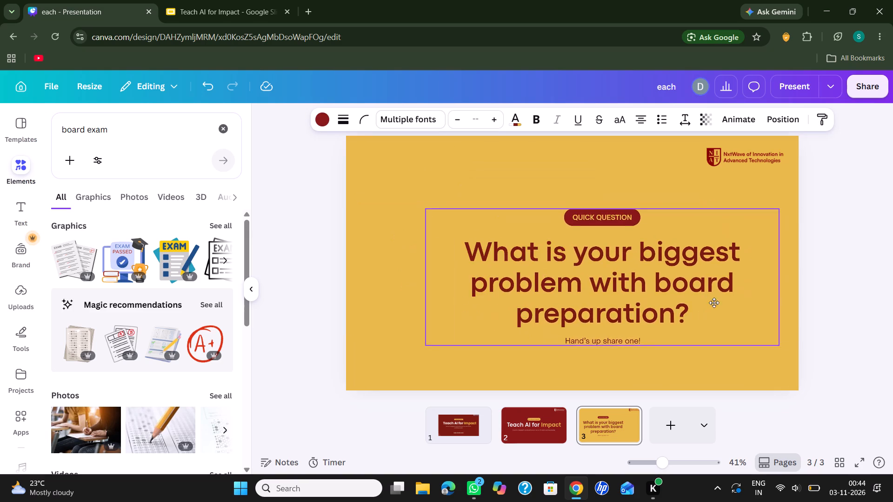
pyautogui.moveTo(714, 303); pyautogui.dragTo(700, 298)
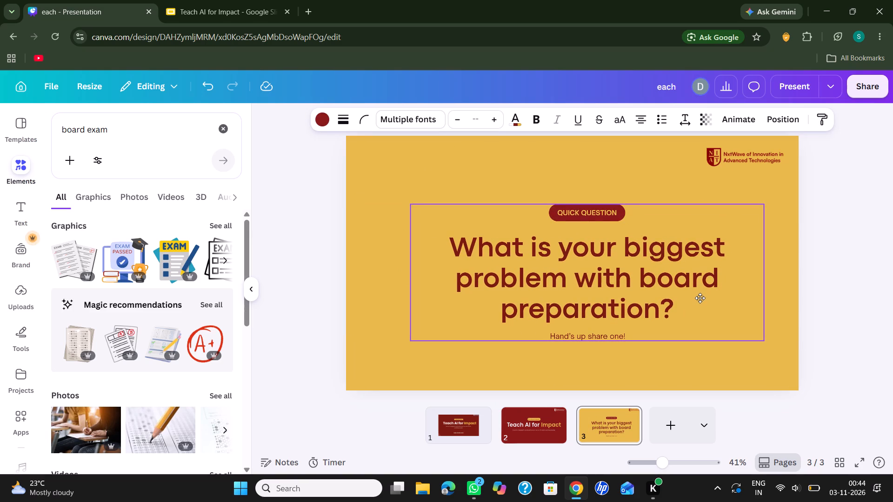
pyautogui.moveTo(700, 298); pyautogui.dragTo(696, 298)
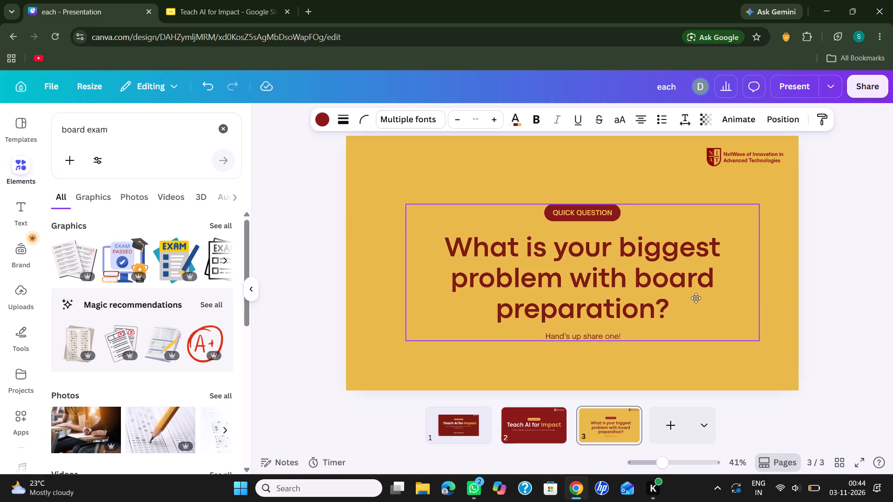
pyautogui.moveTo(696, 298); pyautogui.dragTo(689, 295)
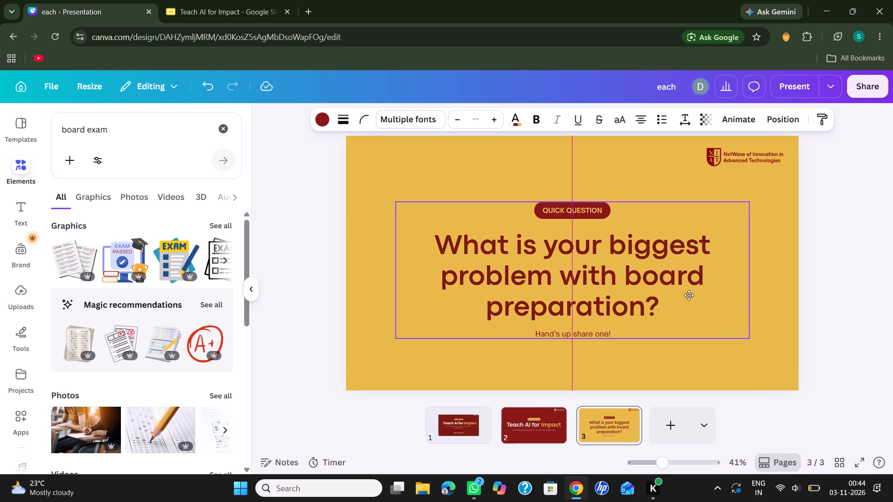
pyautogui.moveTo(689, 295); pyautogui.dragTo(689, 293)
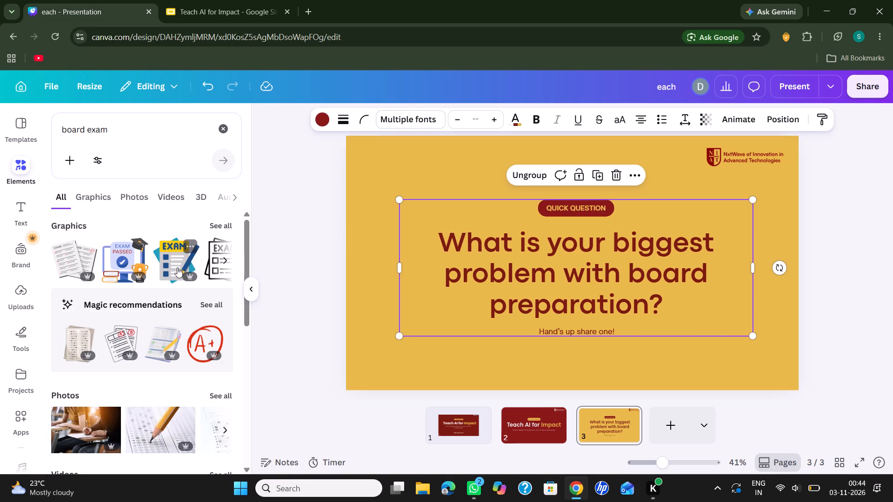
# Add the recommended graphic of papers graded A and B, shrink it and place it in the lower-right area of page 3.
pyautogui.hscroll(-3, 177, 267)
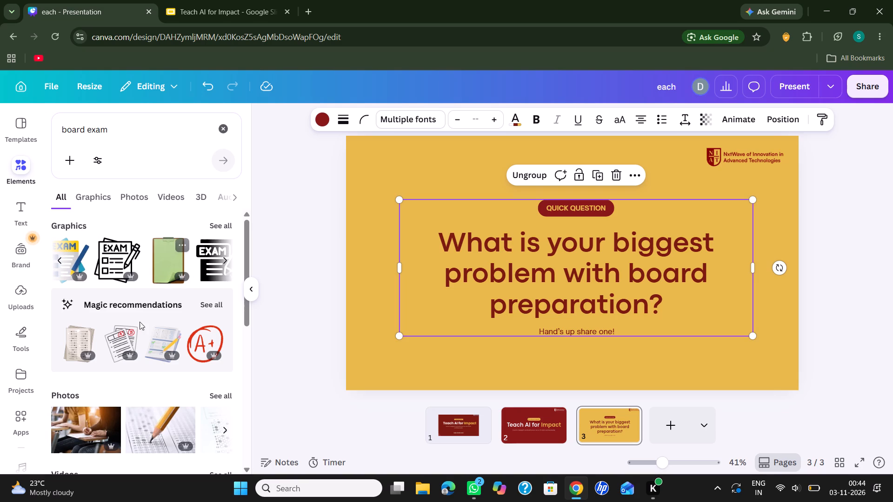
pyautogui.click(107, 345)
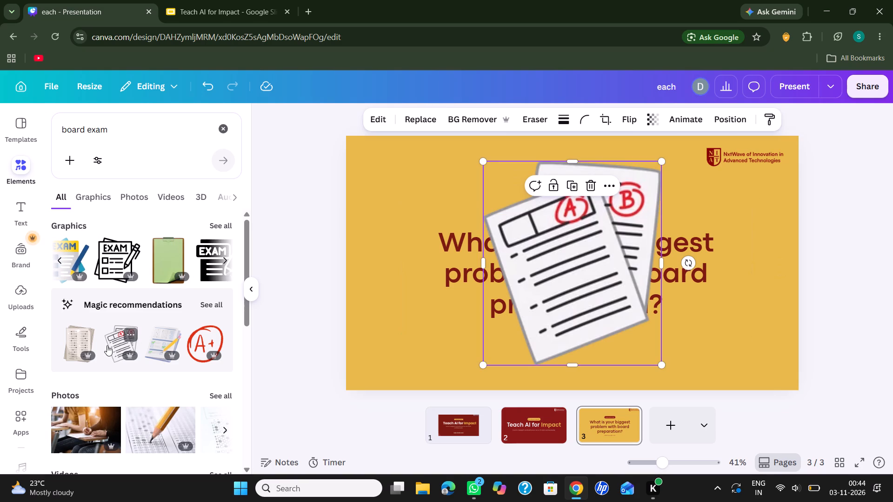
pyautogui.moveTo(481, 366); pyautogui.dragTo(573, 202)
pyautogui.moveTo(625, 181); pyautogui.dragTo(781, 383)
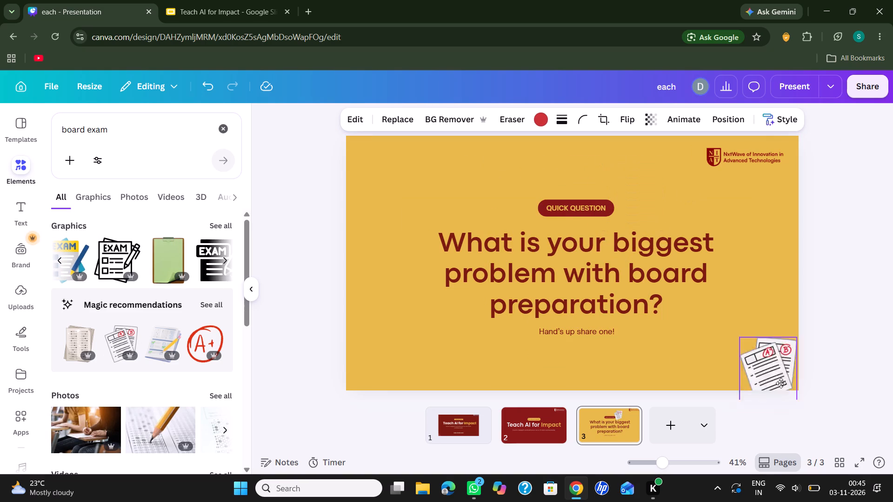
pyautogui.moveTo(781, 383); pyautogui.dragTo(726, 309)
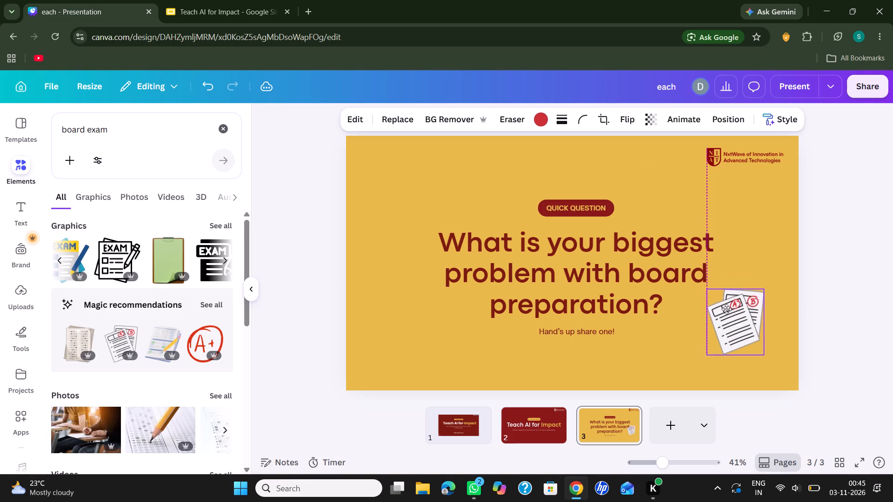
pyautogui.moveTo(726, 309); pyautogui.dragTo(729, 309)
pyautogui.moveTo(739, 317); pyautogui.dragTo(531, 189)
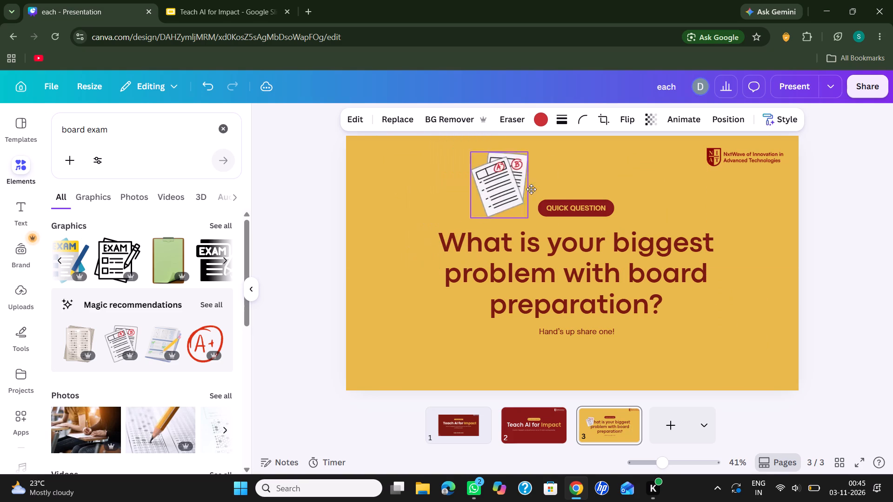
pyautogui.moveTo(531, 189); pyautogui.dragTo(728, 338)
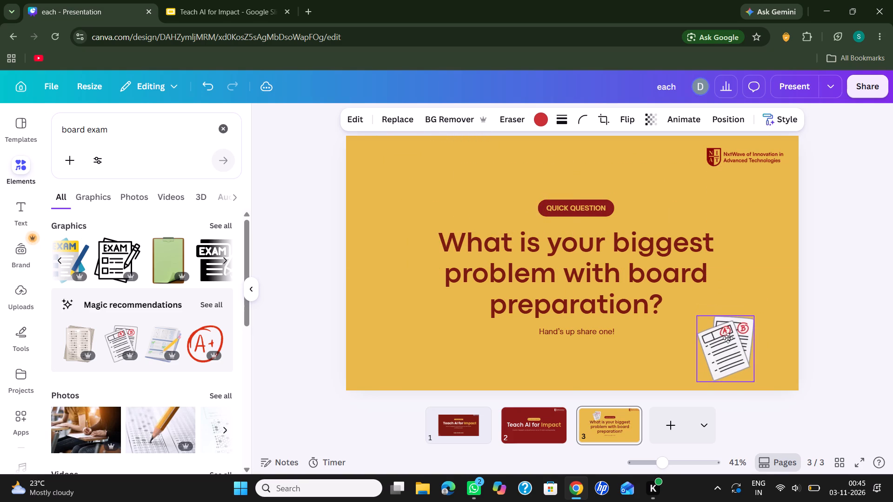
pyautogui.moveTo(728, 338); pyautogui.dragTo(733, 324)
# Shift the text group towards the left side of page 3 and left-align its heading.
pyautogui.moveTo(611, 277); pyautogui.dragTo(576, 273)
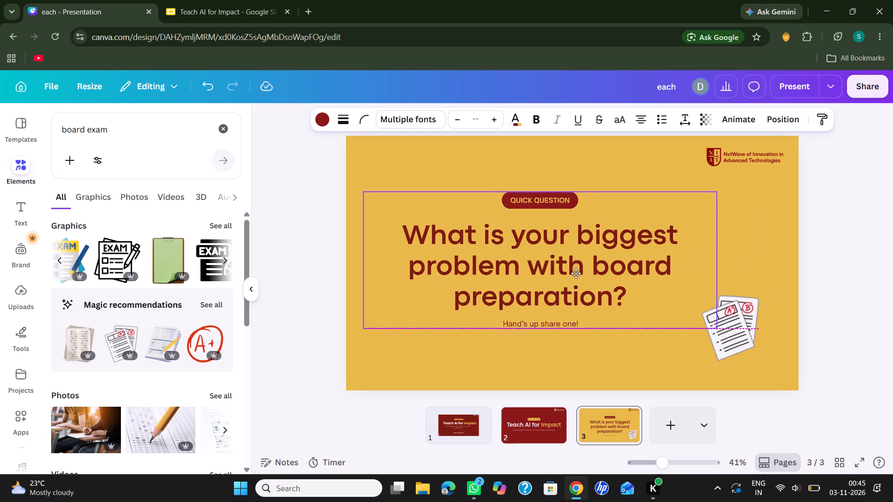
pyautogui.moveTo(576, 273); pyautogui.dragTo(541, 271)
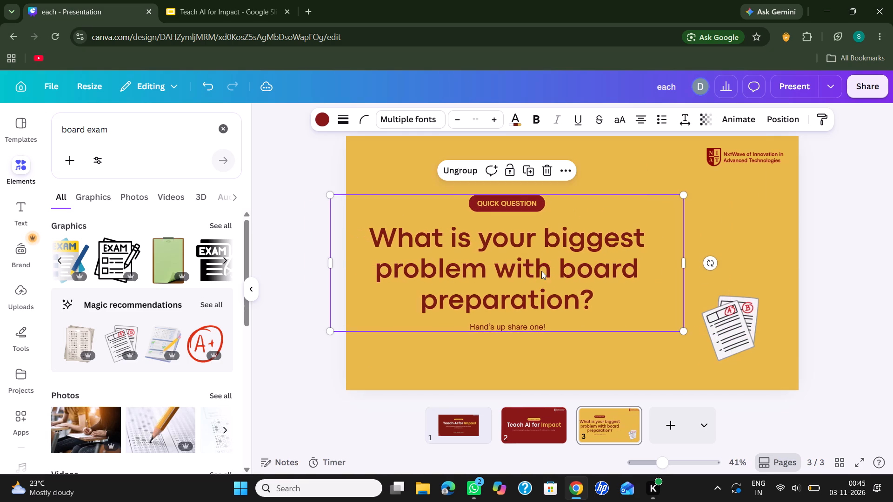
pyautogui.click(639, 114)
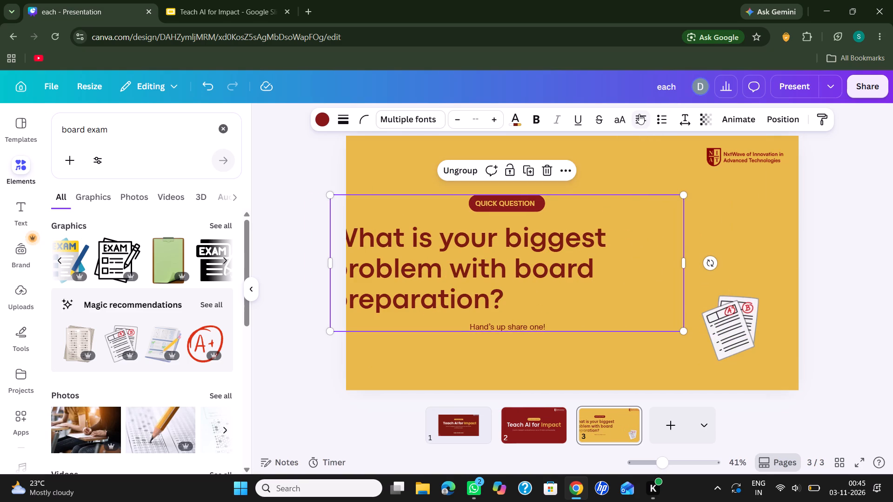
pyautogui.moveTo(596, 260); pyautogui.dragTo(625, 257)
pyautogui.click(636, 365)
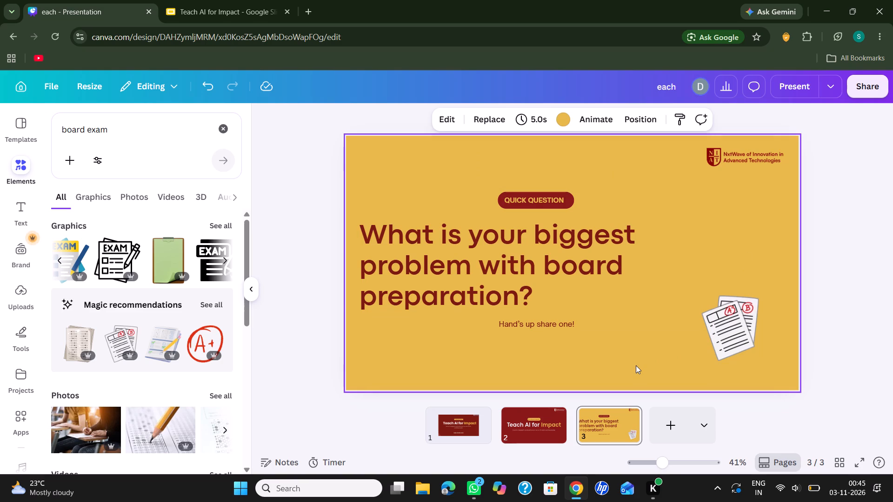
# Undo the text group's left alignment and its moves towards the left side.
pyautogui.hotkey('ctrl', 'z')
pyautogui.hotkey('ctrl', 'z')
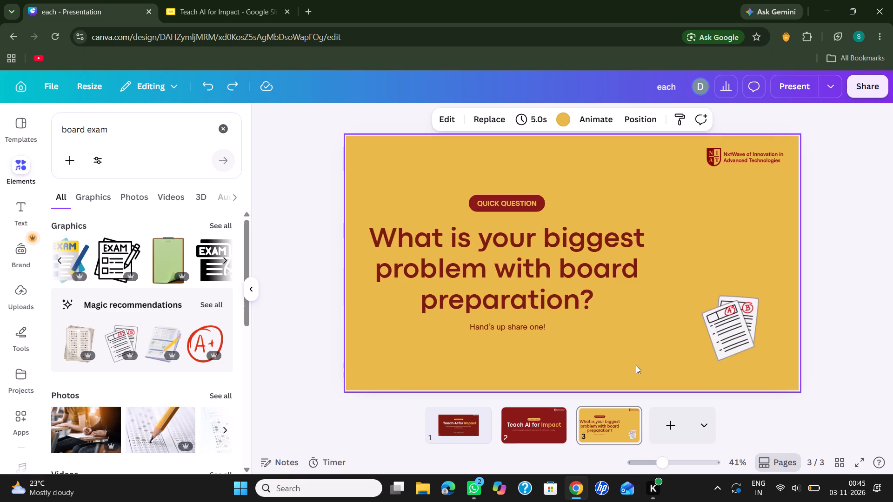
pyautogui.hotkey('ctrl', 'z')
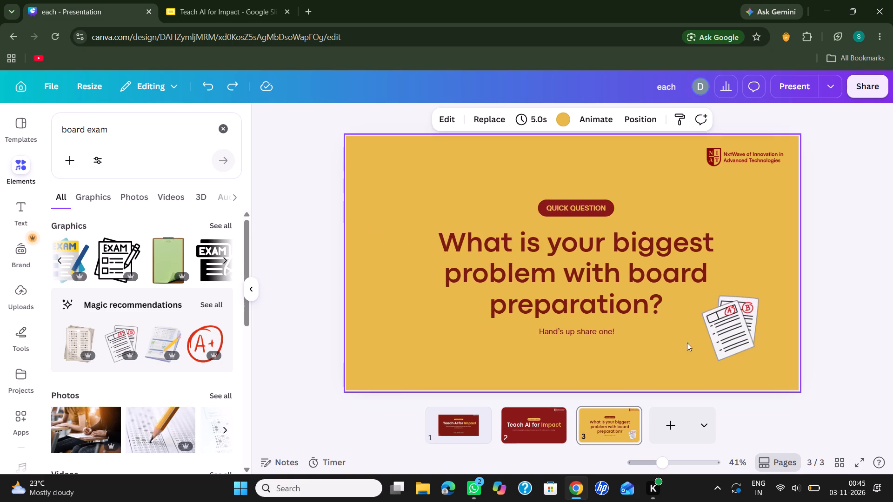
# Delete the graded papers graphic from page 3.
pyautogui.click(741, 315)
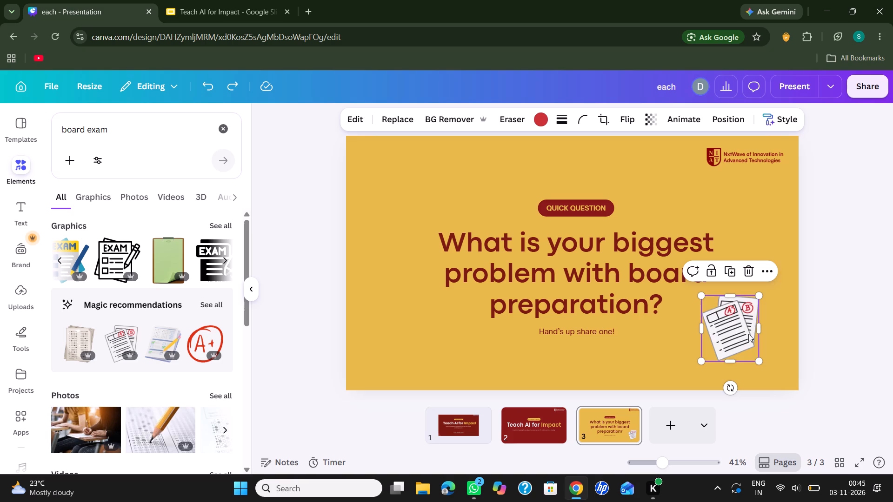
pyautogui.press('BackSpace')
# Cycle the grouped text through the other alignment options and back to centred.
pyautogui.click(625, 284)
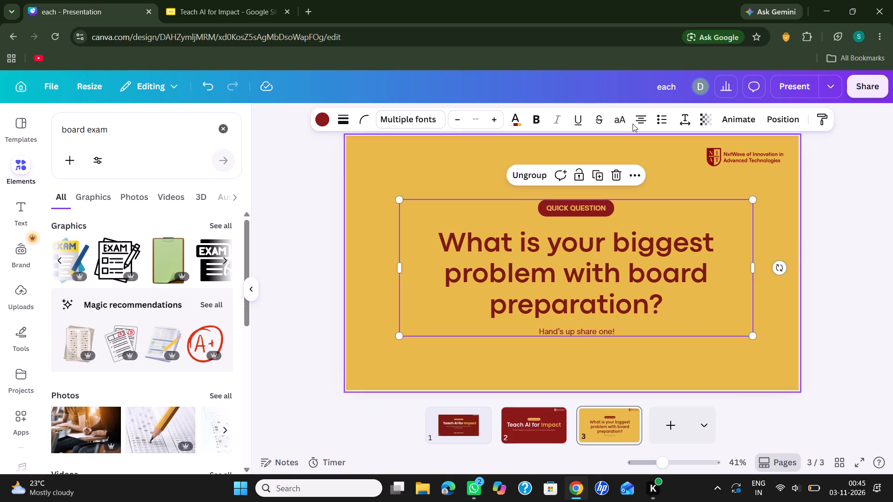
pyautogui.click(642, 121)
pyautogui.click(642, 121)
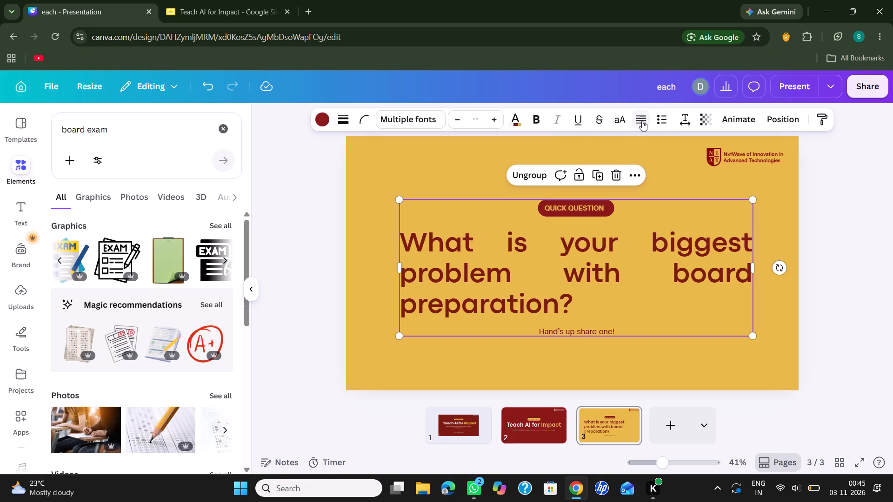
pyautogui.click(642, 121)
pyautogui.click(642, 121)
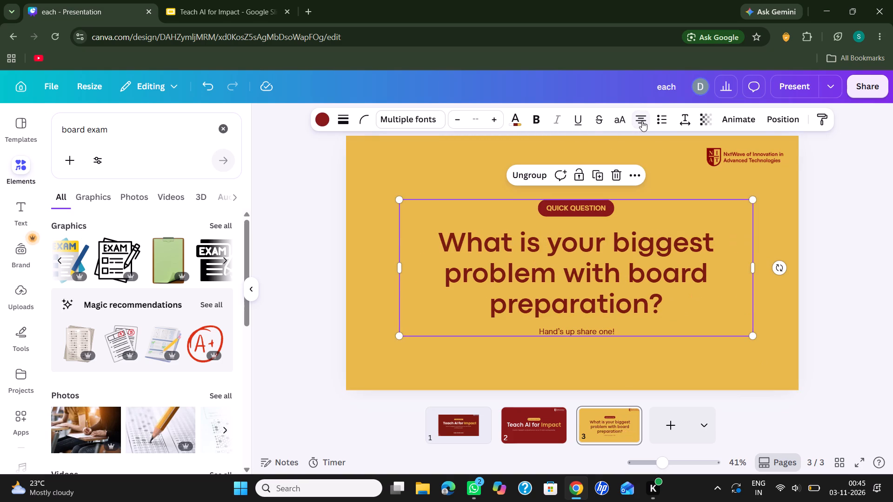
# Align the text group to the horizontal centre and vertical middle of page 3.
pyautogui.click(779, 124)
pyautogui.click(216, 287)
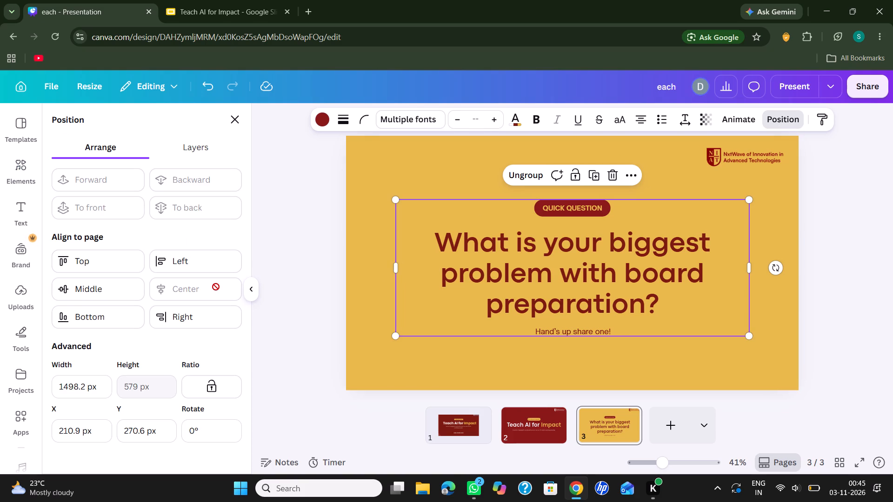
pyautogui.click(109, 296)
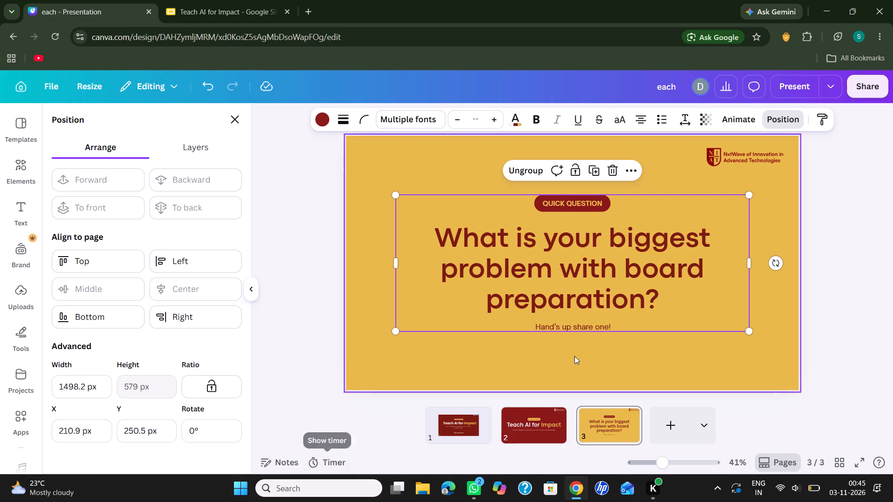
pyautogui.click(536, 425)
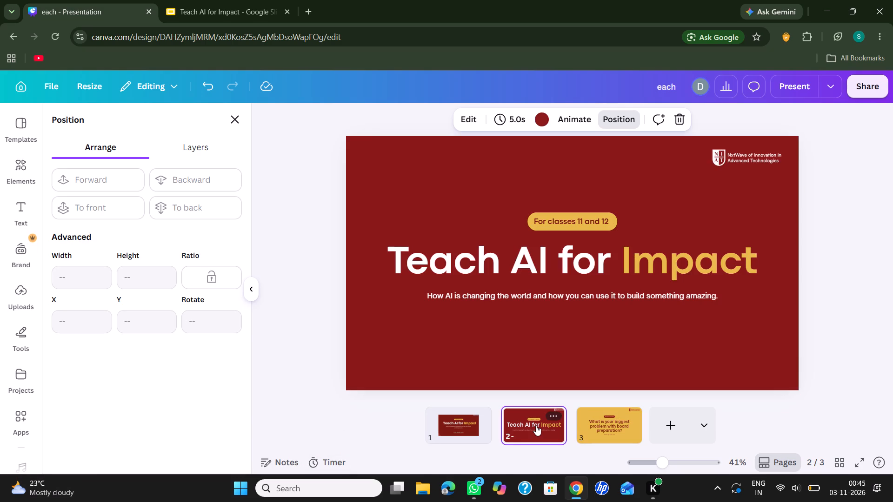
pyautogui.click(859, 458)
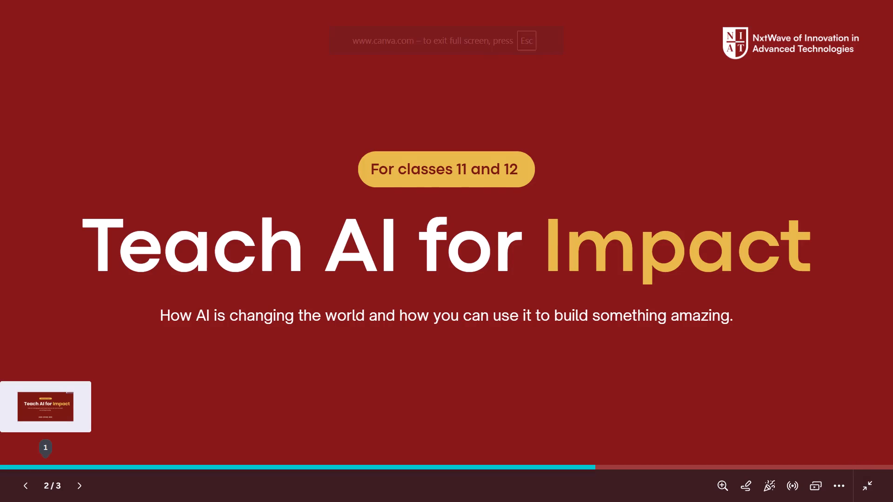
pyautogui.press('Right')
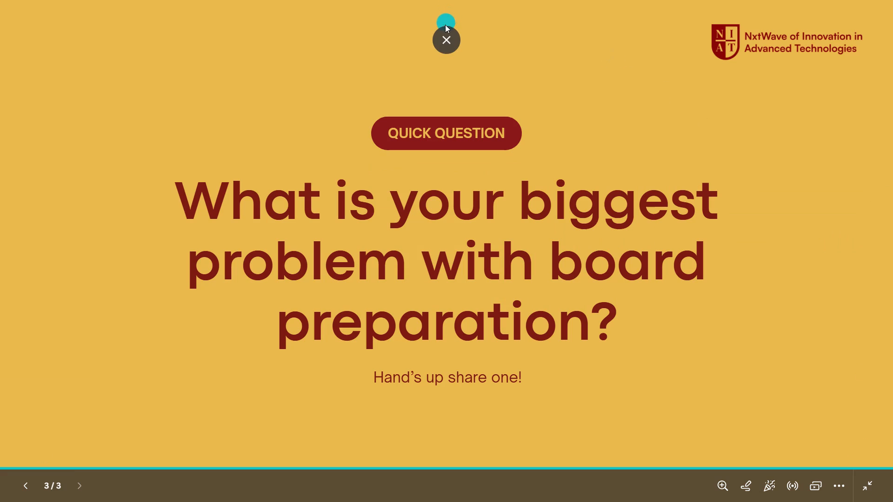